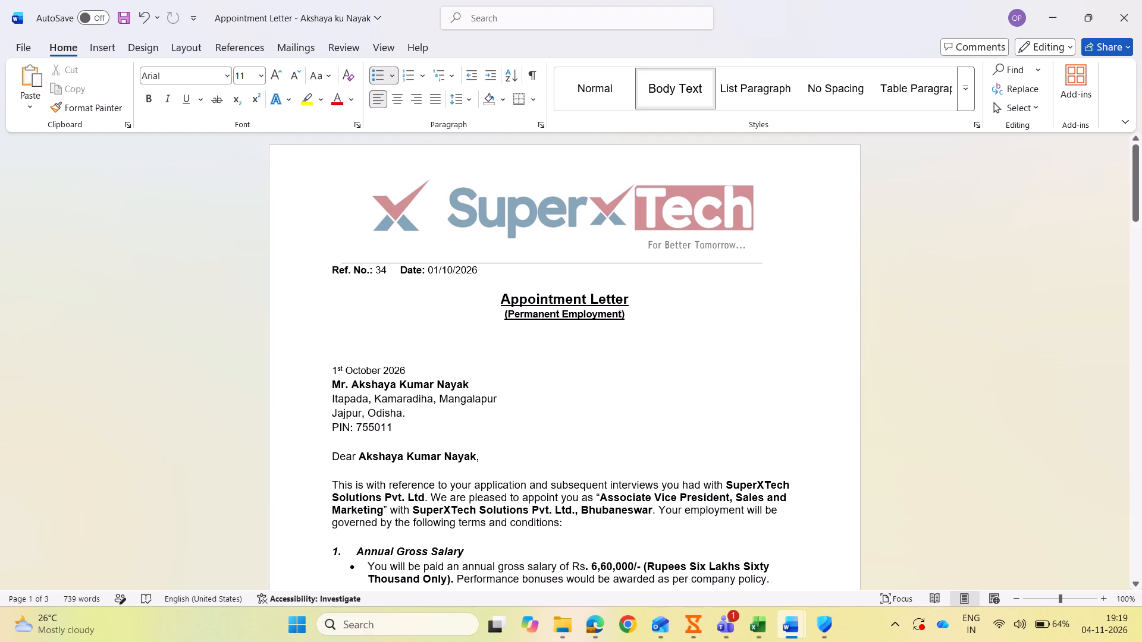
# In the Notice Period clause, change the length of notice before "month's notice" to "Two", with a capital T.
pyautogui.scroll(-5, 563, 449)
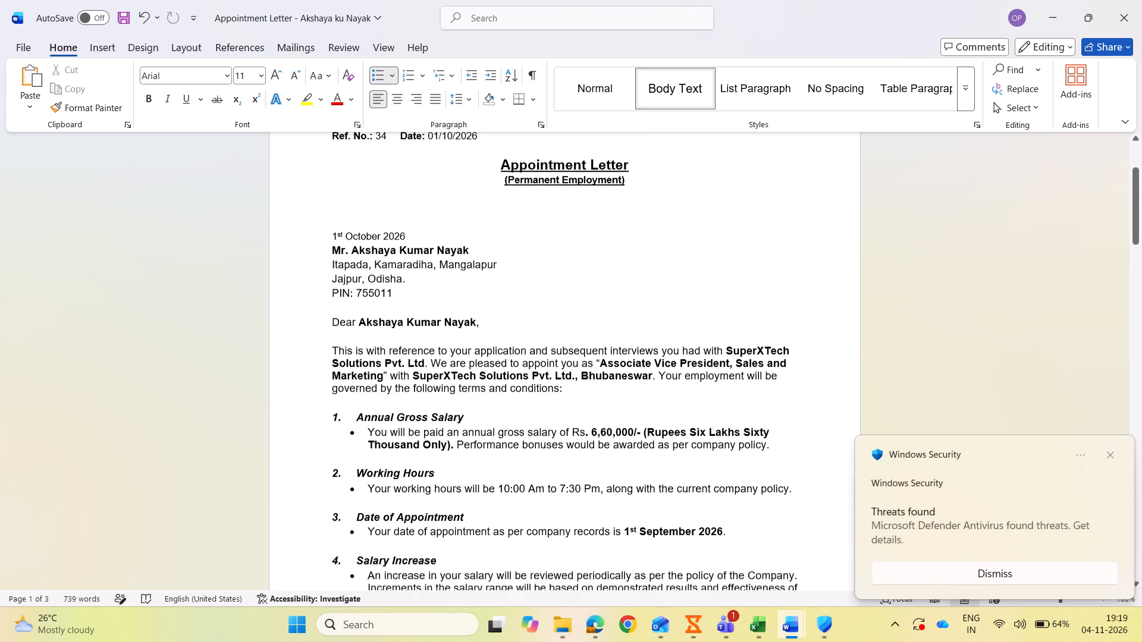
pyautogui.scroll(-16, 561, 454)
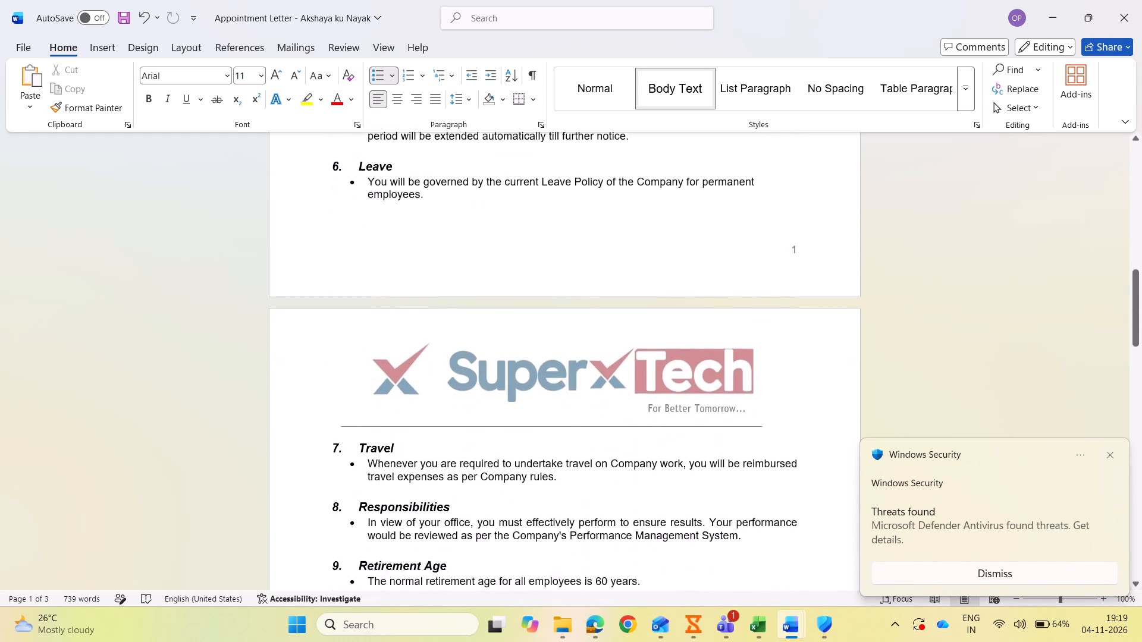
pyautogui.scroll(-4, 561, 454)
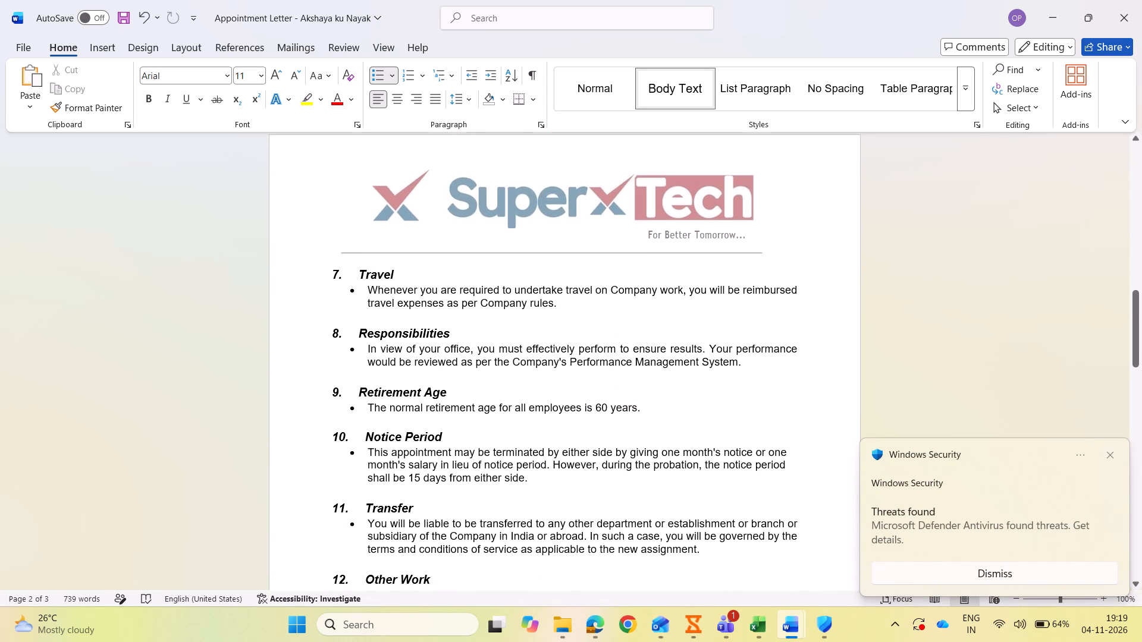
pyautogui.scroll(-3, 561, 454)
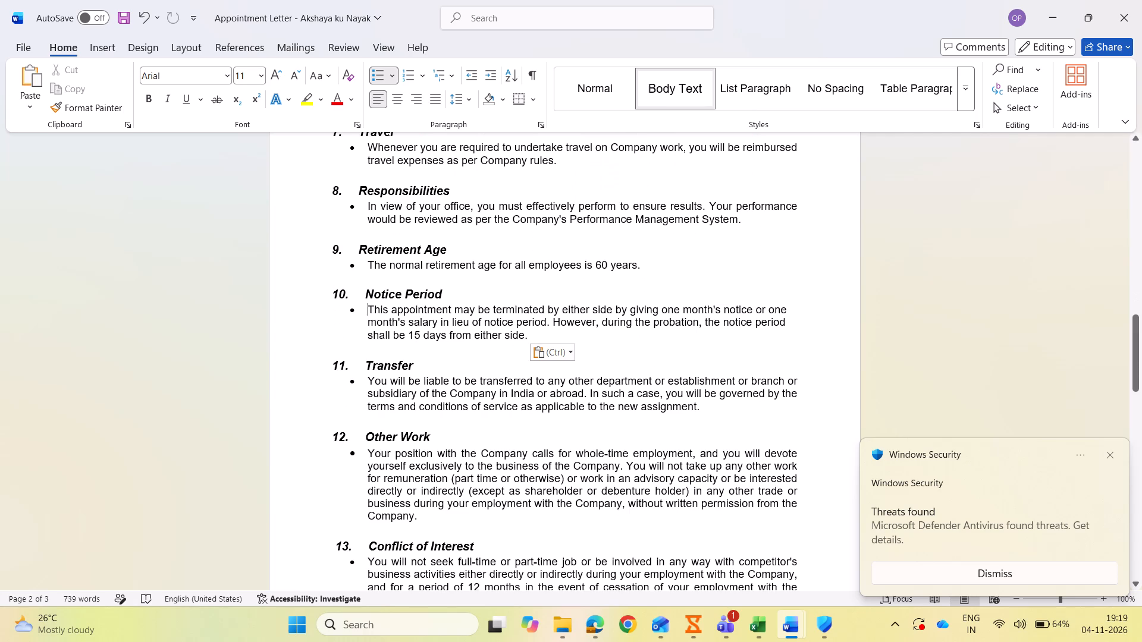
pyautogui.click(639, 313)
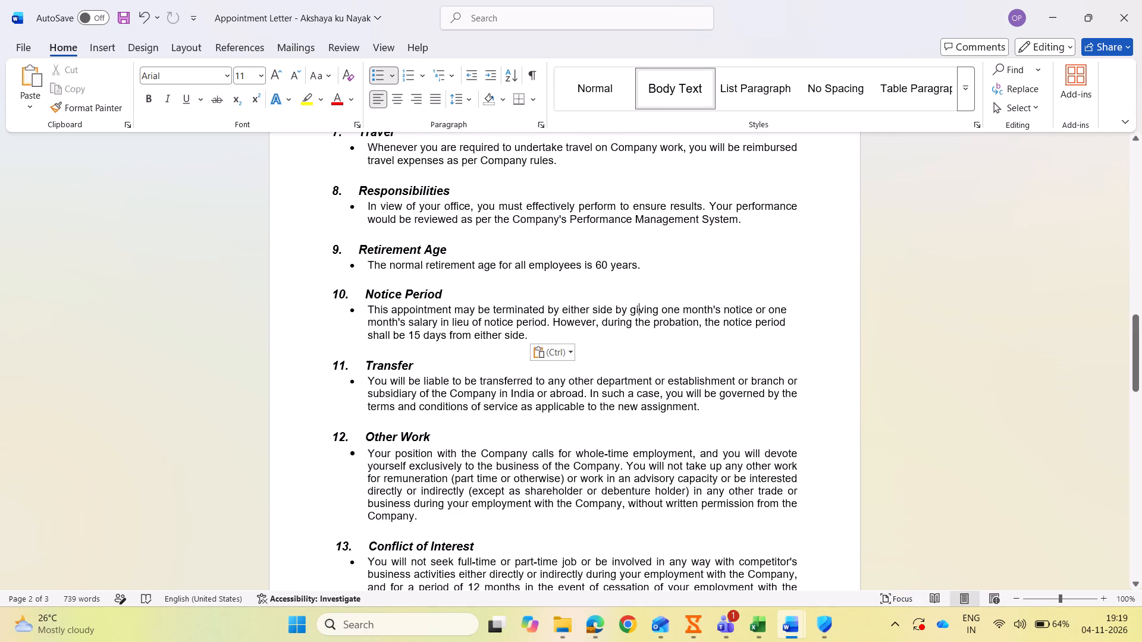
pyautogui.click(372, 307)
pyautogui.doubleClick(667, 307)
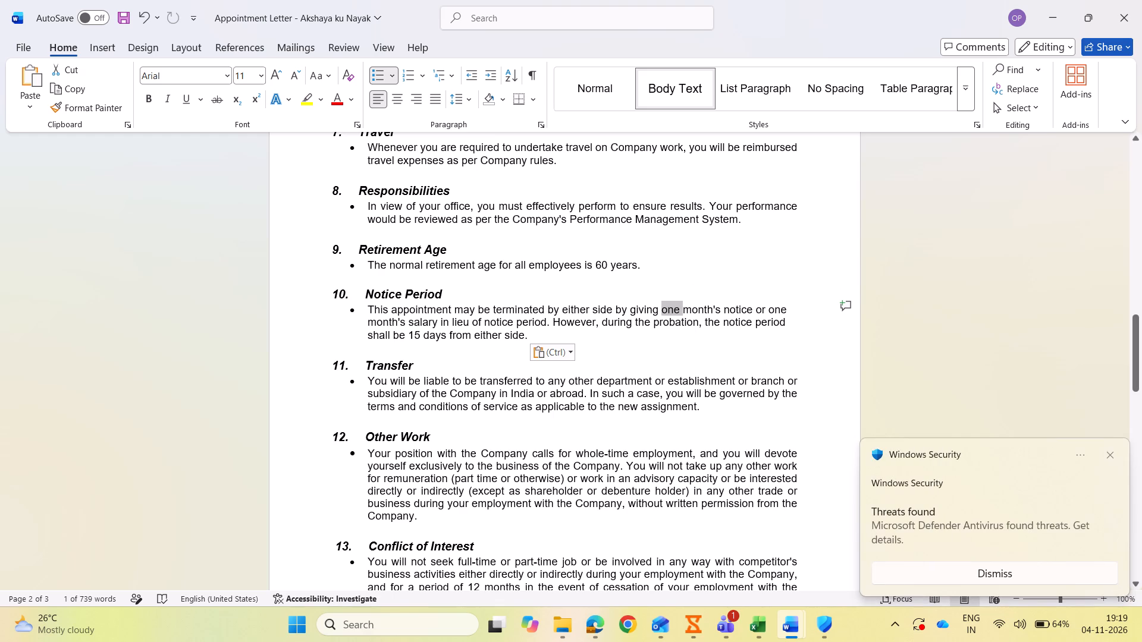
pyautogui.hotkey('shift', 'Left')
pyautogui.write('two')
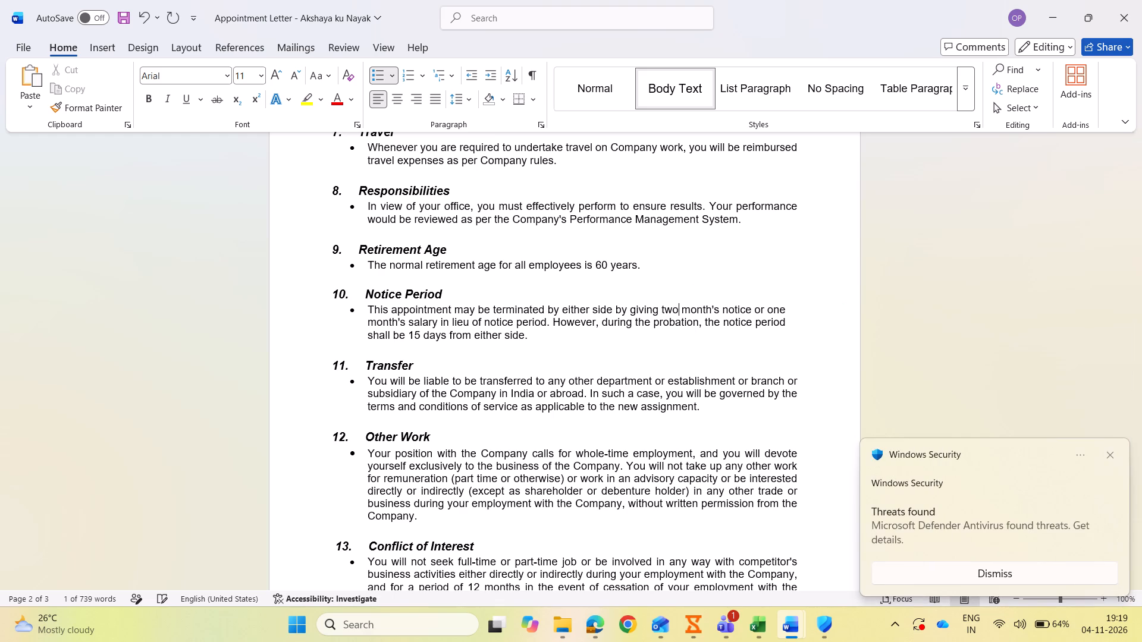
pyautogui.press('BackSpace')
pyautogui.press('BackSpace')
pyautogui.press('BackSpace')
pyautogui.hotkey('shift', 't')
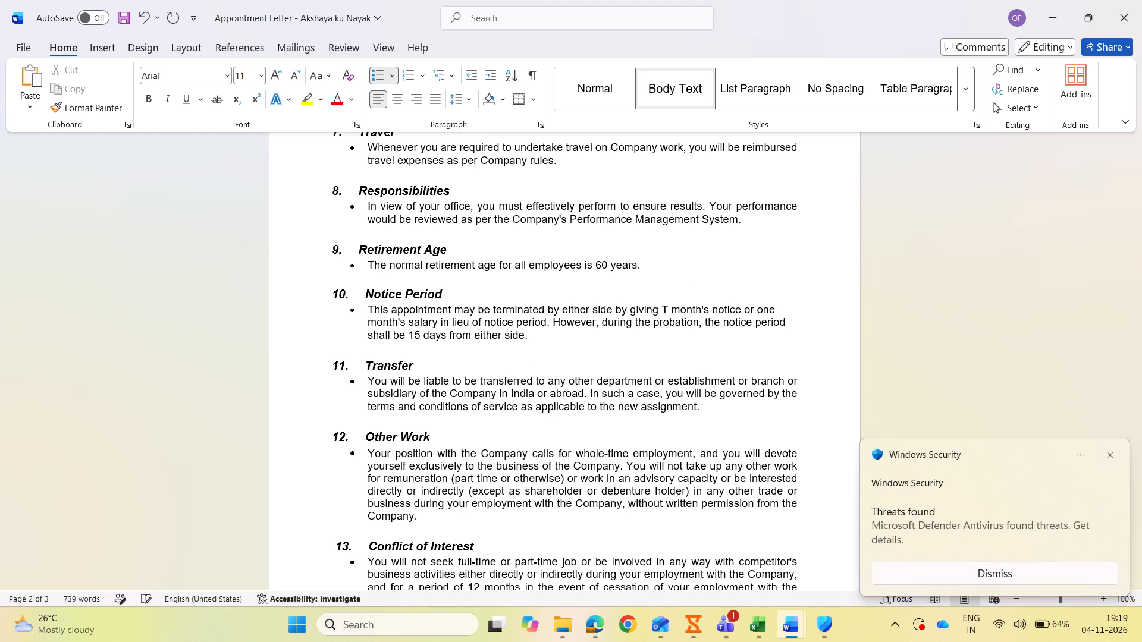
pyautogui.press('BackSpace')
pyautogui.press('t')
pyautogui.press('BackSpace')
pyautogui.write('Two')
# Make "Two month's" before "notice" bold in the Notice Period clause.
pyautogui.press('Left')
pyautogui.press('Left')
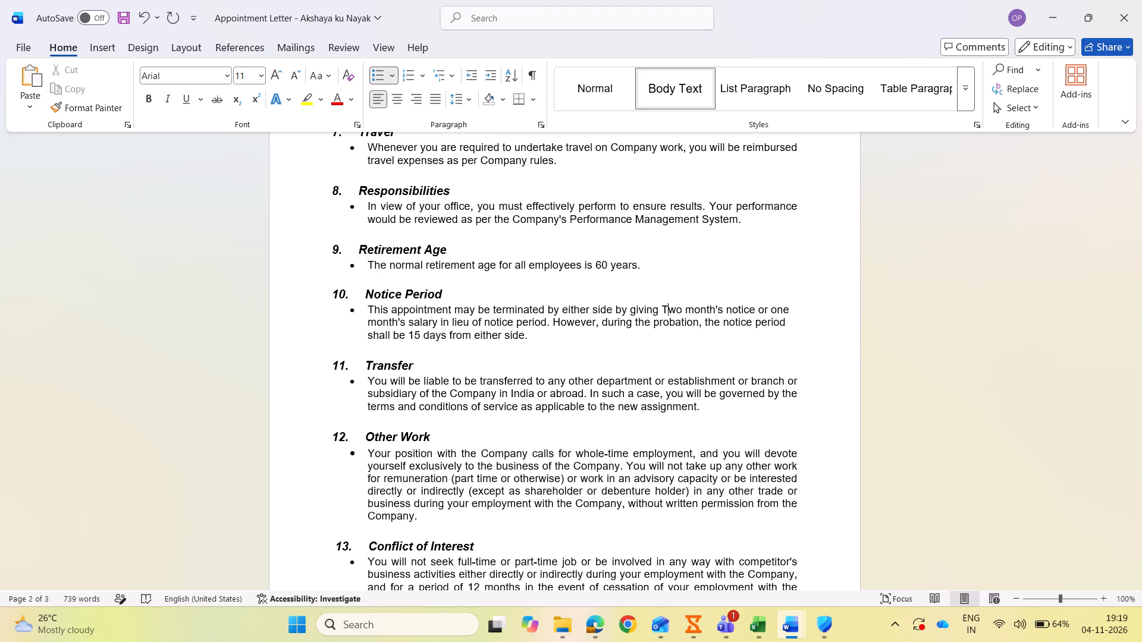
pyautogui.press('Left')
pyautogui.hotkey('shift', 'Right')
pyautogui.hotkey('shift', 'Right')
pyautogui.hotkey('shift', 'Right')
pyautogui.hotkey('shift', 'Right')
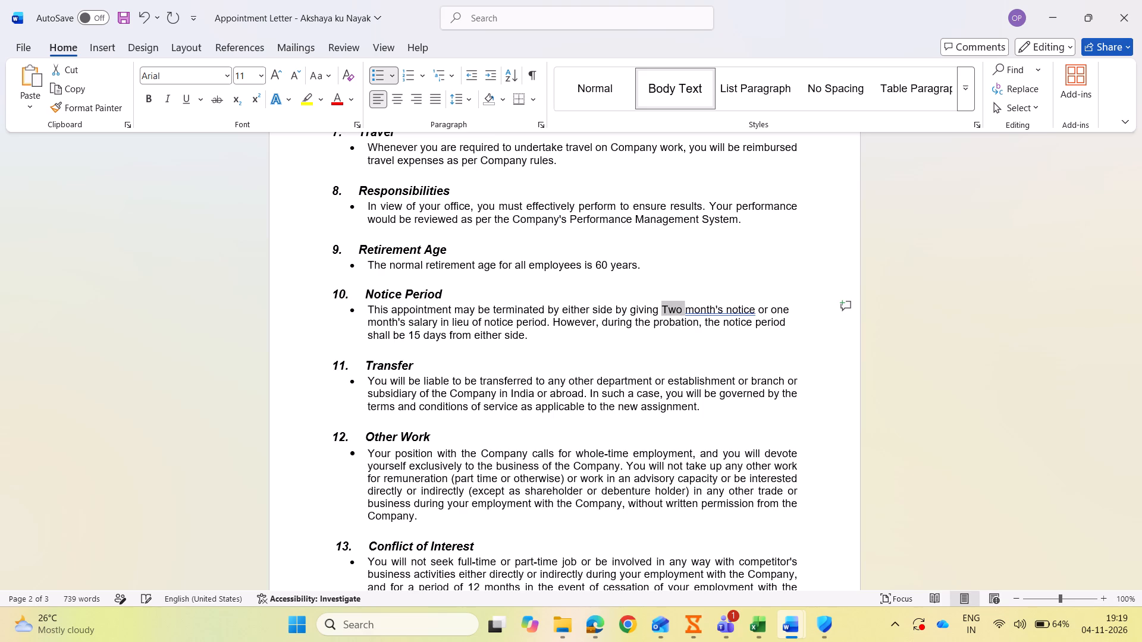
pyautogui.hotkey('shift', 'Right')
pyautogui.hotkey('shift', 'Right')
pyautogui.hotkey('shift', 'Right')
pyautogui.hotkey('shift', 'Right')
pyautogui.hotkey('shift', 'Right')
pyautogui.hotkey('shift', 'Right')
pyautogui.hotkey('shift', 'Right')
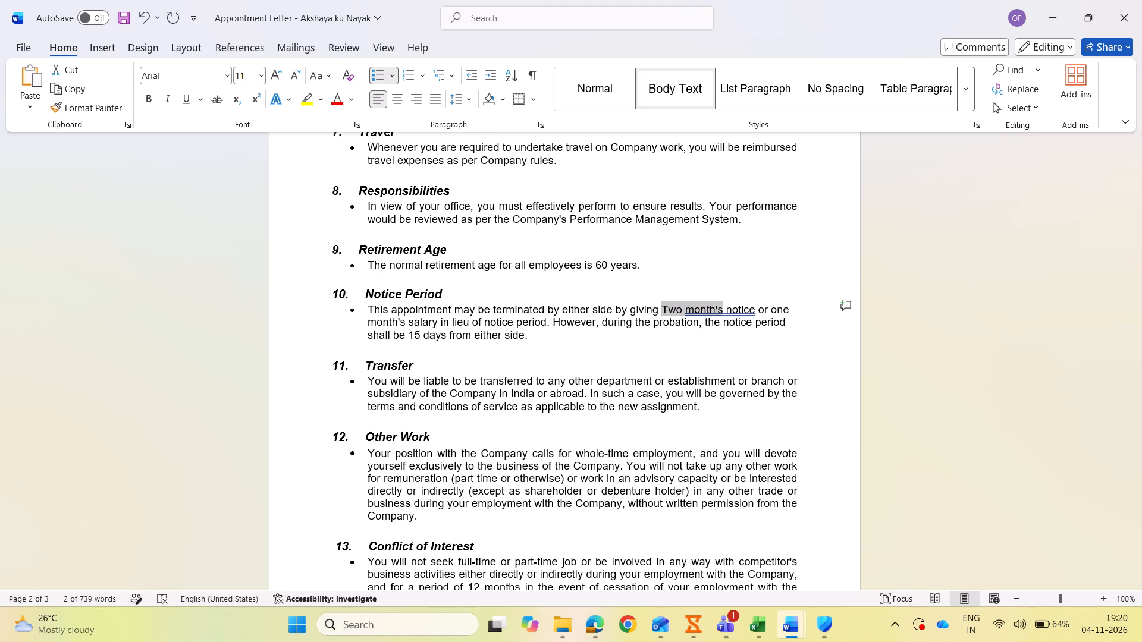
pyautogui.hotkey('ctrl', 'b')
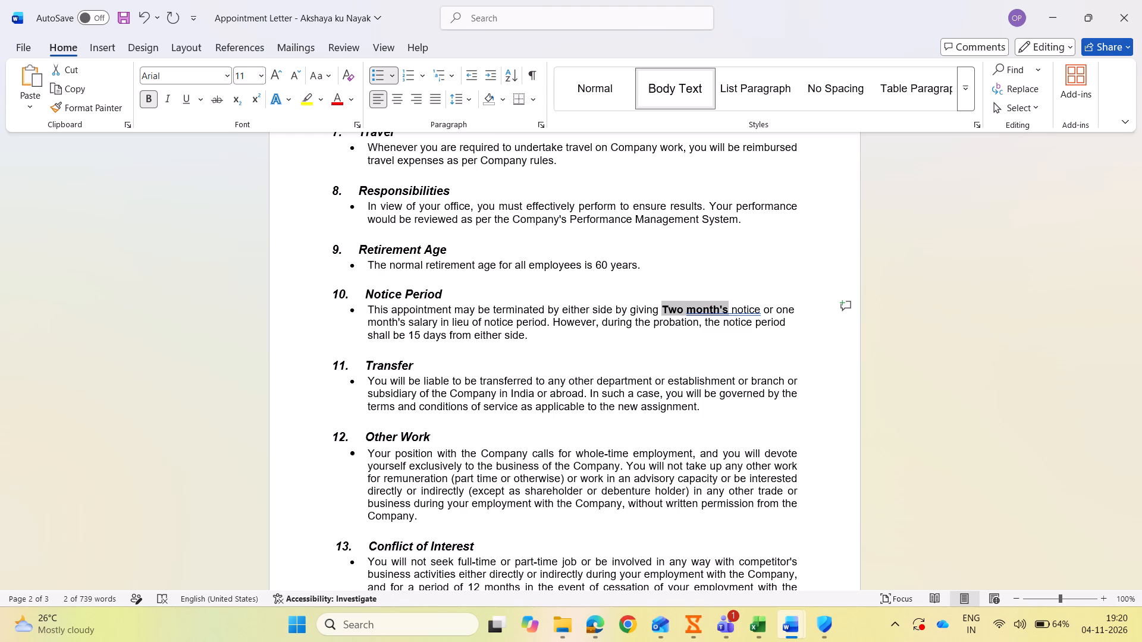
# Replace the number word before "month's salary in lieu" in the Notice Period clause with "Two".
pyautogui.press('Right')
pyautogui.press('Right')
pyautogui.press('Right')
pyautogui.press('Right')
pyautogui.press('Right')
pyautogui.press('Right')
pyautogui.press('Right')
pyautogui.press('Right')
pyautogui.press('Right')
pyautogui.press('Right')
pyautogui.press('Right')
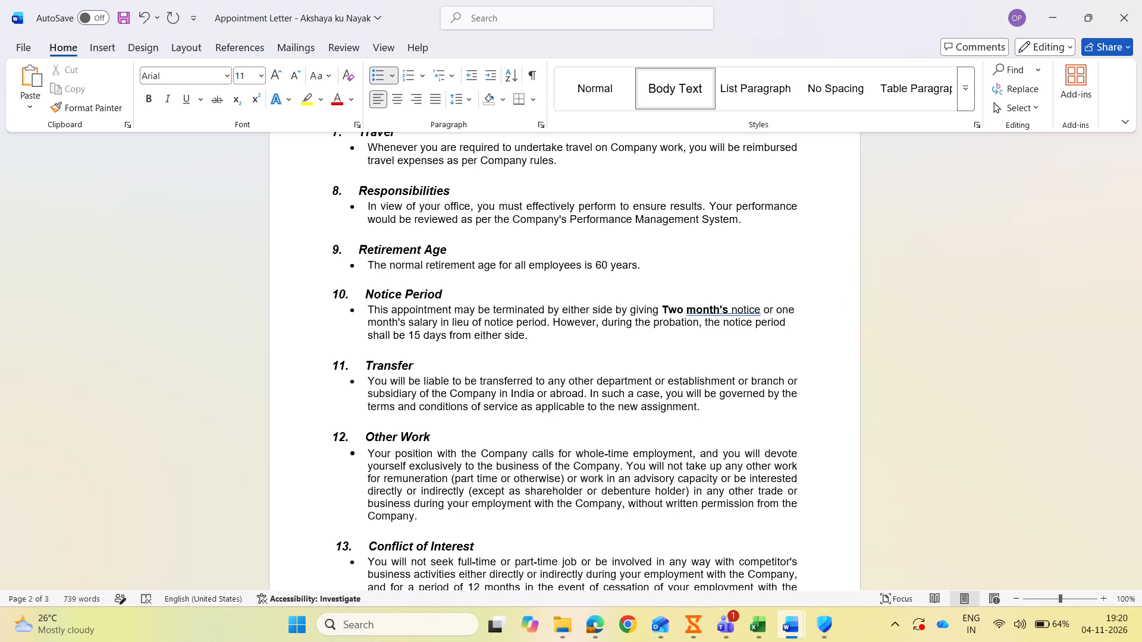
pyautogui.press('Right')
pyautogui.hotkey('shift', 'Right')
pyautogui.hotkey('shift', 'Right')
pyautogui.hotkey('shift', 'Right')
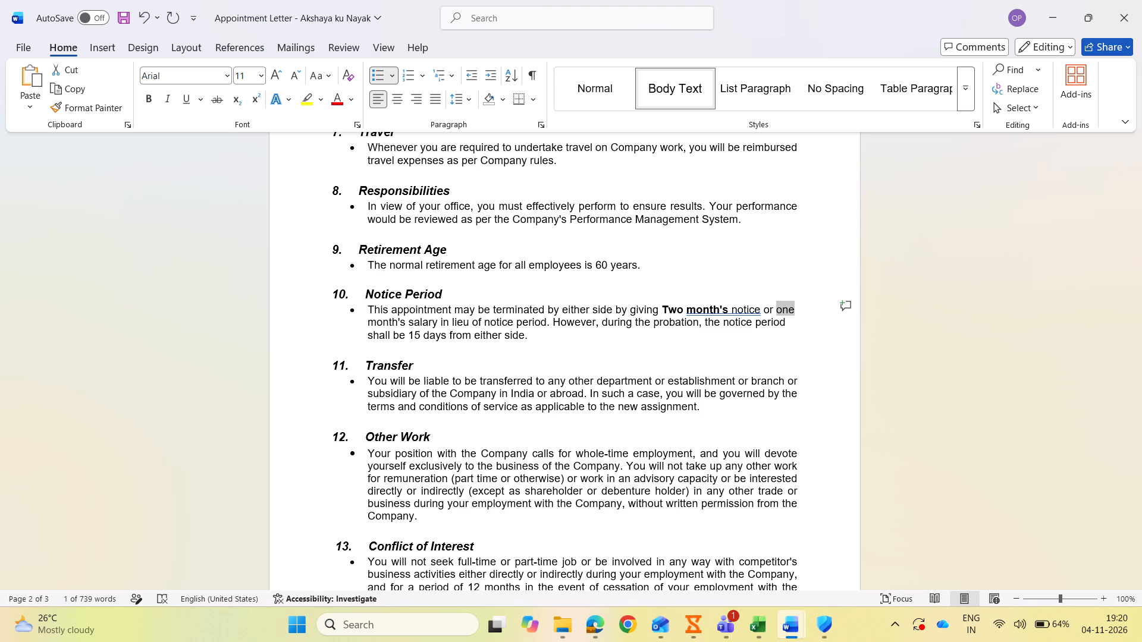
pyautogui.hotkey('shift', 't')
pyautogui.write('wo')
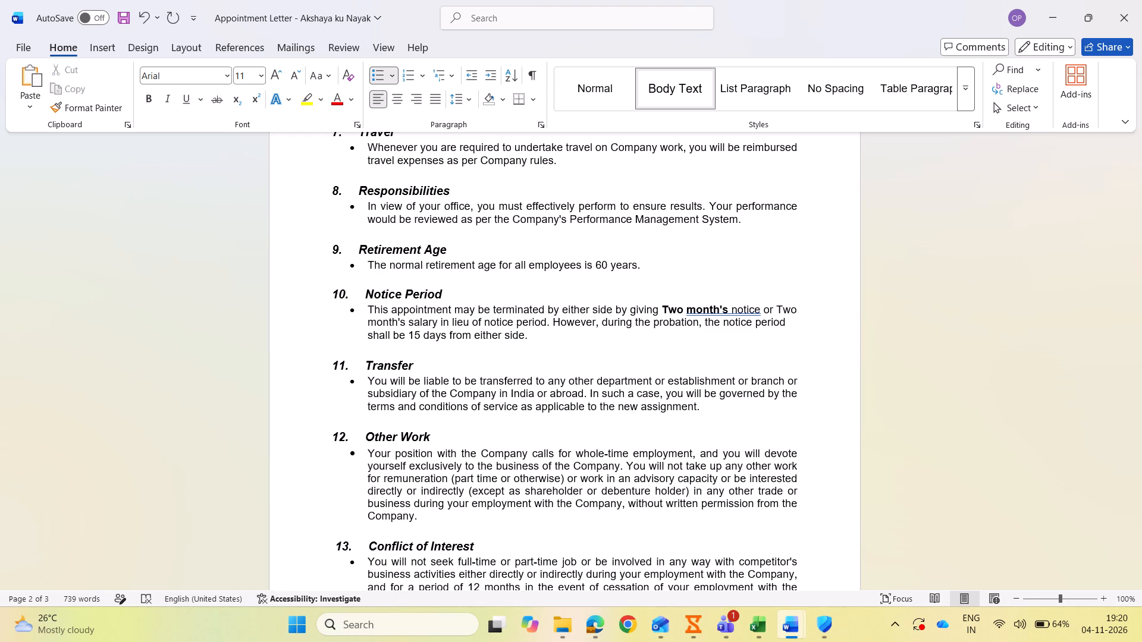
# Make "Two month's" before "salary in lieu of notice period" bold.
pyautogui.press('Left')
pyautogui.press('Left')
pyautogui.press('Left')
pyautogui.hotkey('shift', 'Right')
pyautogui.hotkey('shift', 'Right')
pyautogui.hotkey('shift', 'Right')
pyautogui.hotkey('shift', 'Right')
pyautogui.hotkey('shift', 'Right')
pyautogui.hotkey('shift', 'Right')
pyautogui.hotkey('shift', 'Right')
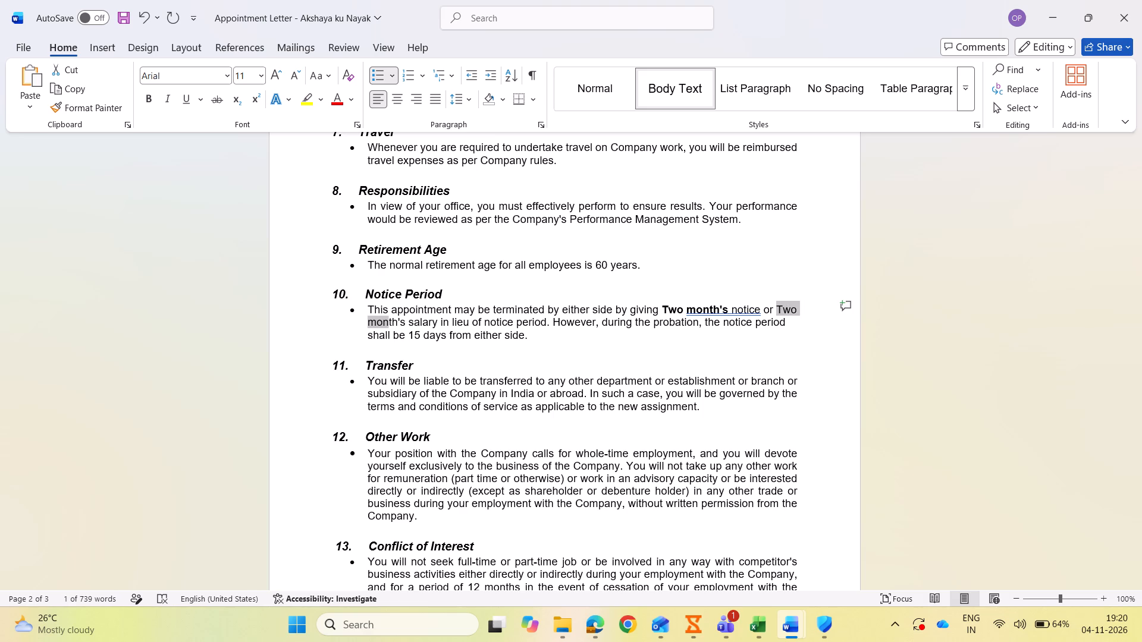
pyautogui.hotkey('shift', 'Right')
pyautogui.hotkey('shift', 'Right')
pyautogui.hotkey('shift', 'Right')
pyautogui.hotkey('shift', 'Right')
pyautogui.hotkey('ctrl', 'b')
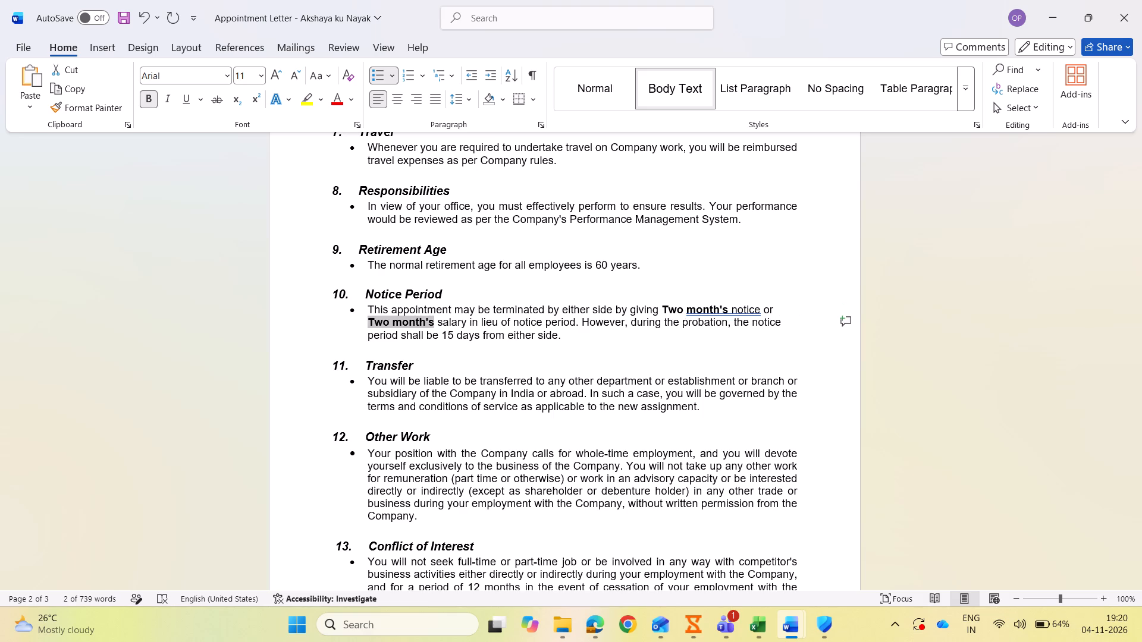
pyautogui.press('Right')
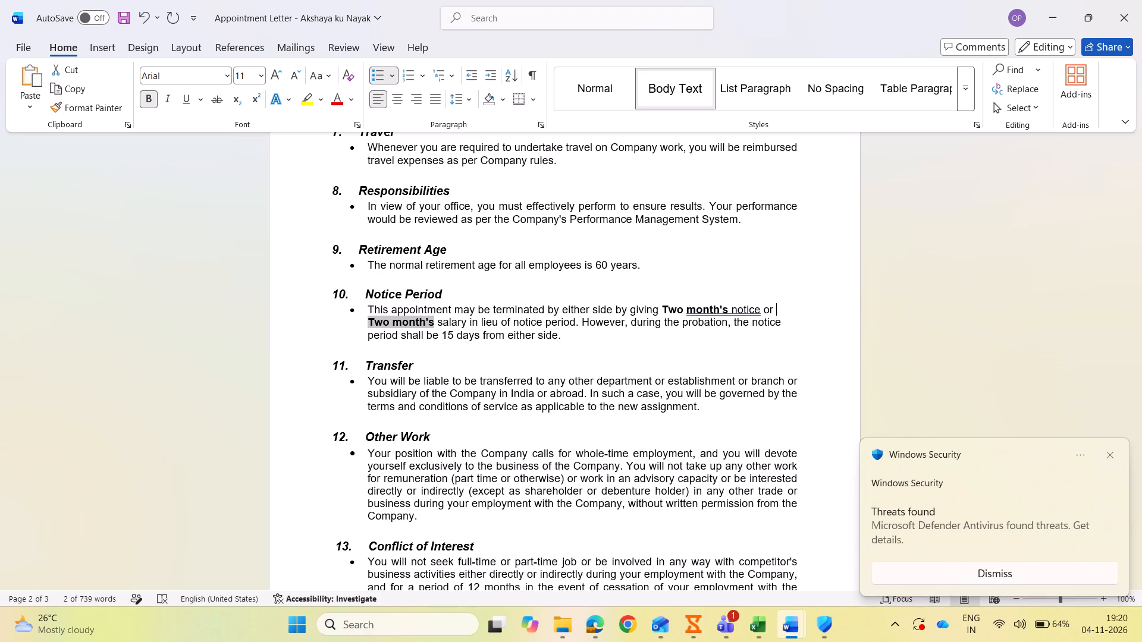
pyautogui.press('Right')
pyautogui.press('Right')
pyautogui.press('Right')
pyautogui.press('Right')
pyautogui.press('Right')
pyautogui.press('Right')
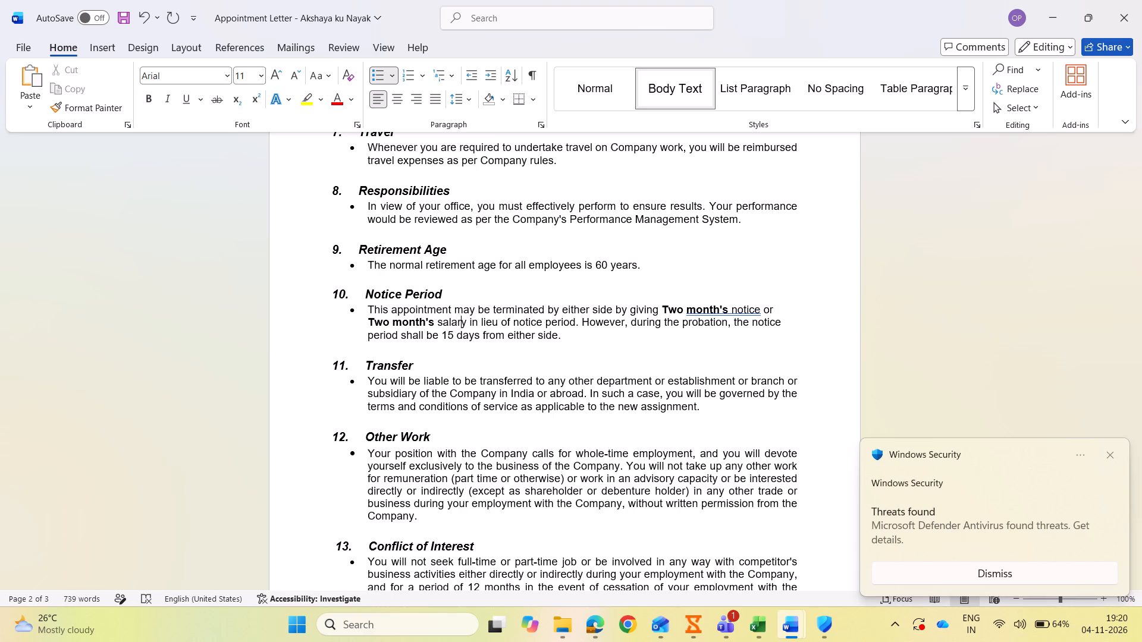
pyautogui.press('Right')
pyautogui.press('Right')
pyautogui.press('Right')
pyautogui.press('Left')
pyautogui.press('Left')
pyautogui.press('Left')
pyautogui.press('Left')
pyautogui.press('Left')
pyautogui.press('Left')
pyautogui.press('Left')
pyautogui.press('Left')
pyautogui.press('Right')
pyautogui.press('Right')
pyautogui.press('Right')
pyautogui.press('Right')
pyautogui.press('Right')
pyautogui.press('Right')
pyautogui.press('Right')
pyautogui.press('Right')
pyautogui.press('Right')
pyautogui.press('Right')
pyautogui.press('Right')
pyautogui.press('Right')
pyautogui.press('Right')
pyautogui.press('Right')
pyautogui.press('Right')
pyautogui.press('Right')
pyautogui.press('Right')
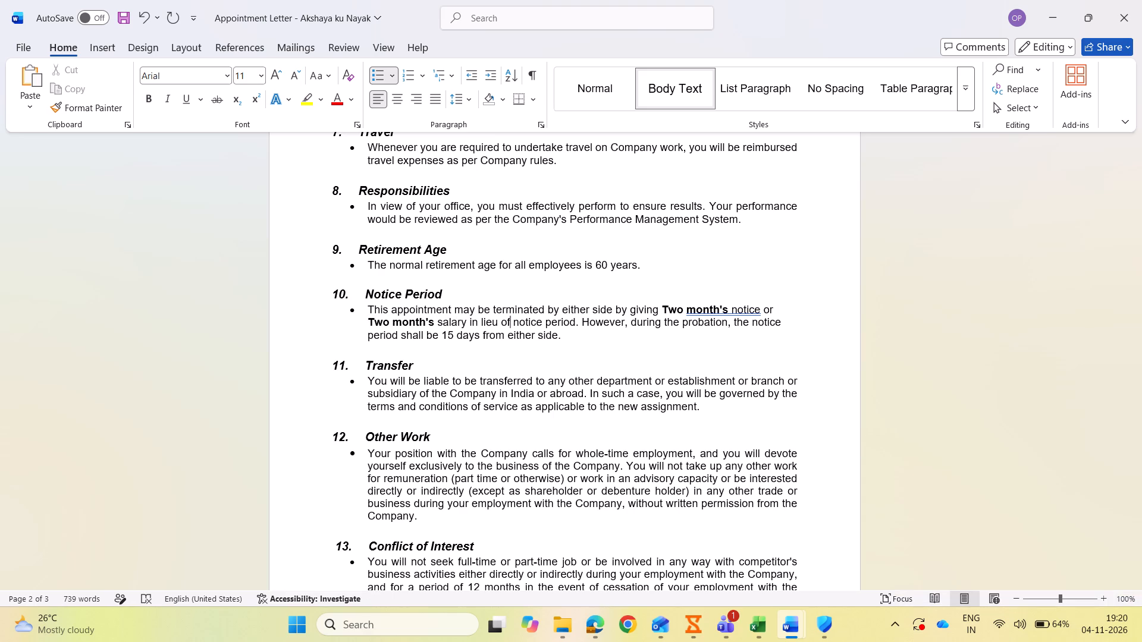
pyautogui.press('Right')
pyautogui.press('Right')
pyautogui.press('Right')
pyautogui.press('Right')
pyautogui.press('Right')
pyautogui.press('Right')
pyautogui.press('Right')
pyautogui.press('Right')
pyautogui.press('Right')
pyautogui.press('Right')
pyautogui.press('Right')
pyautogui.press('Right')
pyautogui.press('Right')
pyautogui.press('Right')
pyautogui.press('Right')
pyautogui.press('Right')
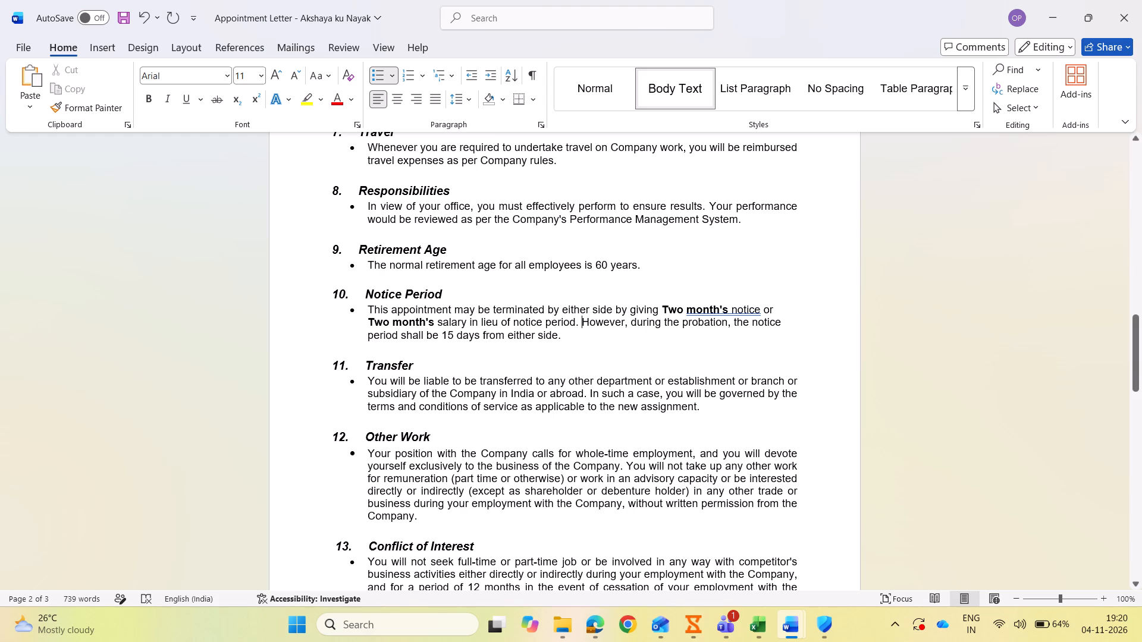
# Apply the suggested grammar correction "months' notice" to the flagged phrase in the Notice Period clause.
pyautogui.click(716, 309)
pyautogui.rightClick(716, 306)
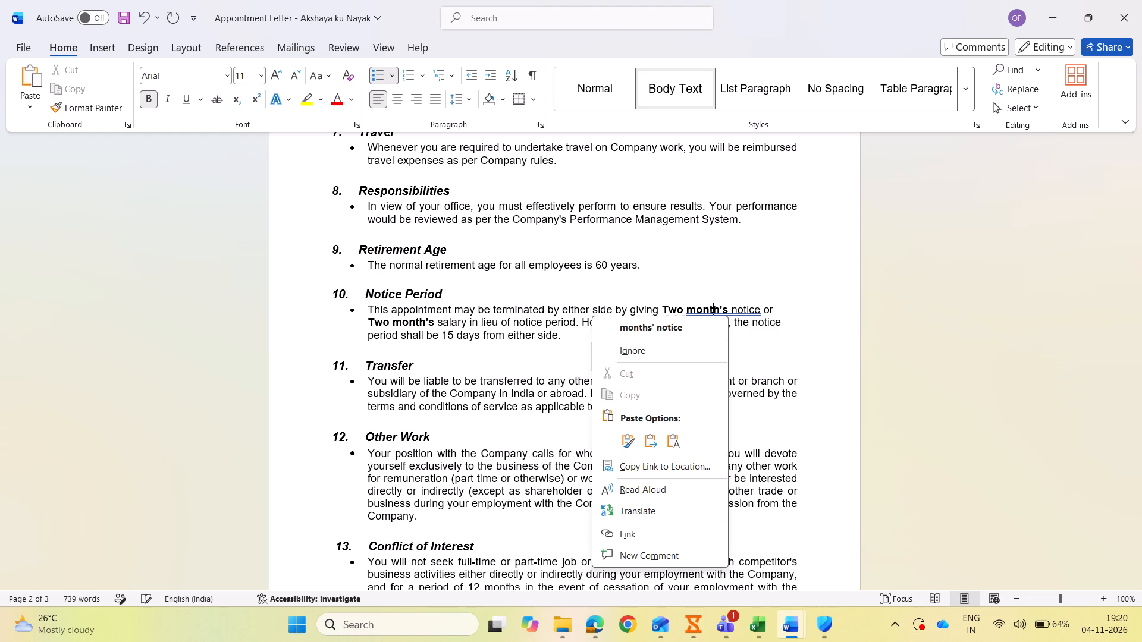
pyautogui.click(688, 326)
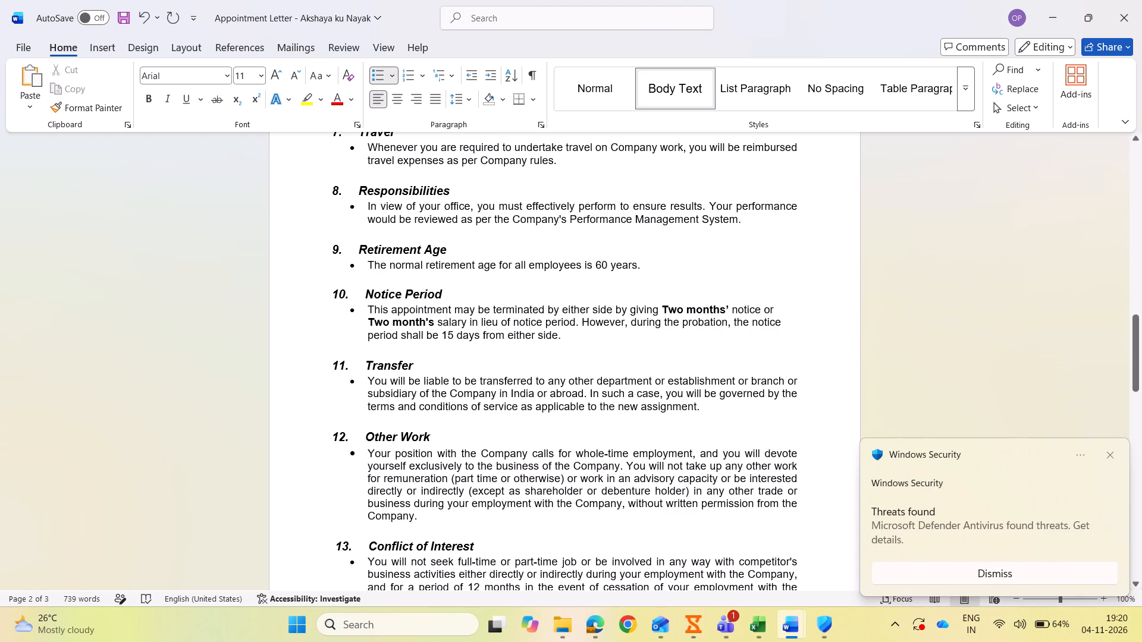
# Set the notice period during probation to 30 days in the Notice Period clause.
pyautogui.doubleClick(451, 331)
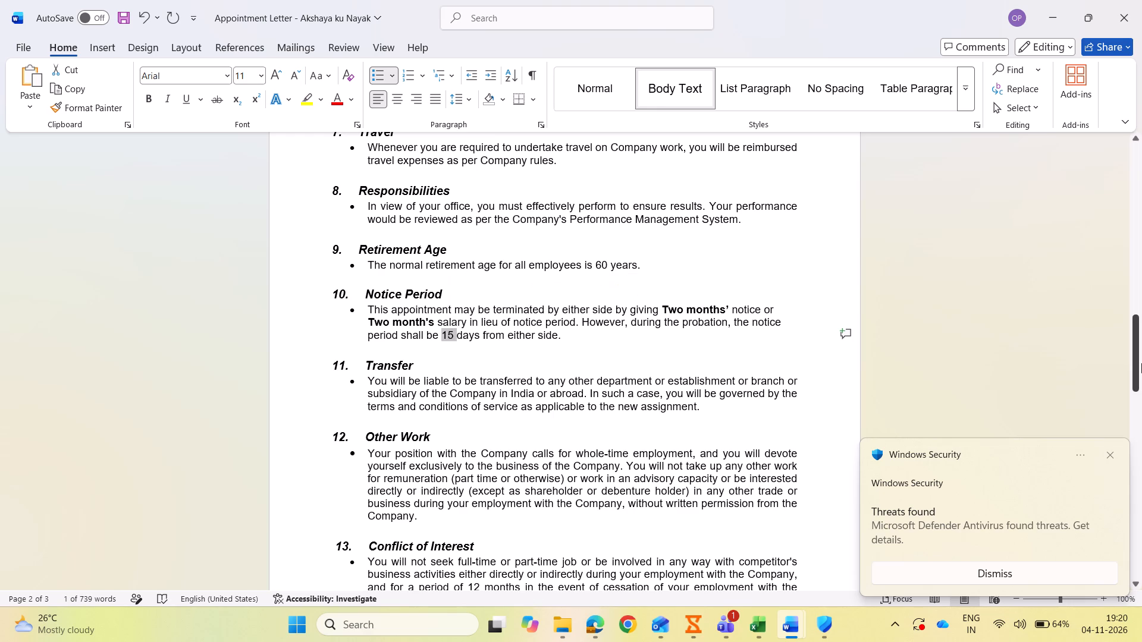
pyautogui.hotkey('shift', 'Left')
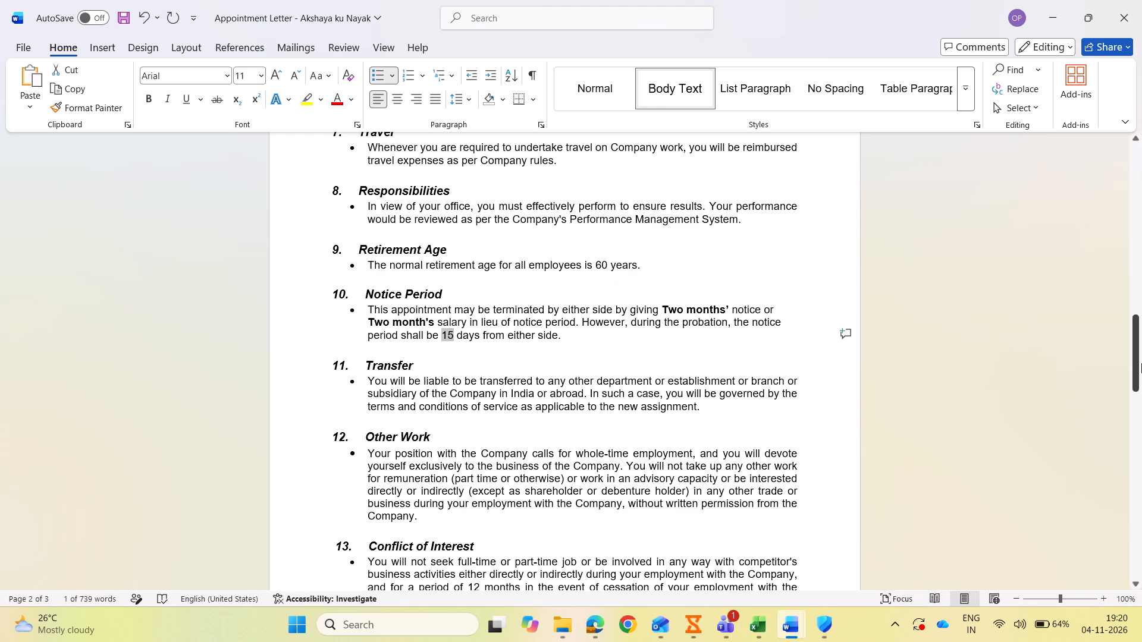
pyautogui.write('30')
# Make "30 days" bold in the Notice Period clause.
pyautogui.press('Left')
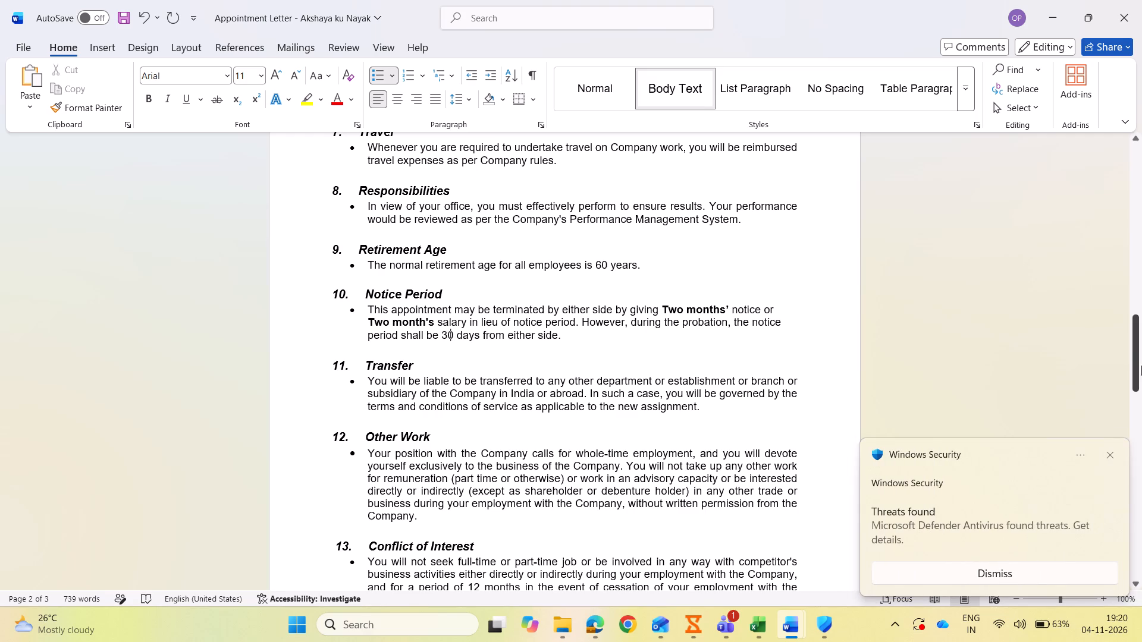
pyautogui.press('Left')
pyautogui.hotkey('shift', 'Right')
pyautogui.hotkey('shift', 'Right')
pyautogui.hotkey('shift', 'Right')
pyautogui.hotkey('shift', 'Right')
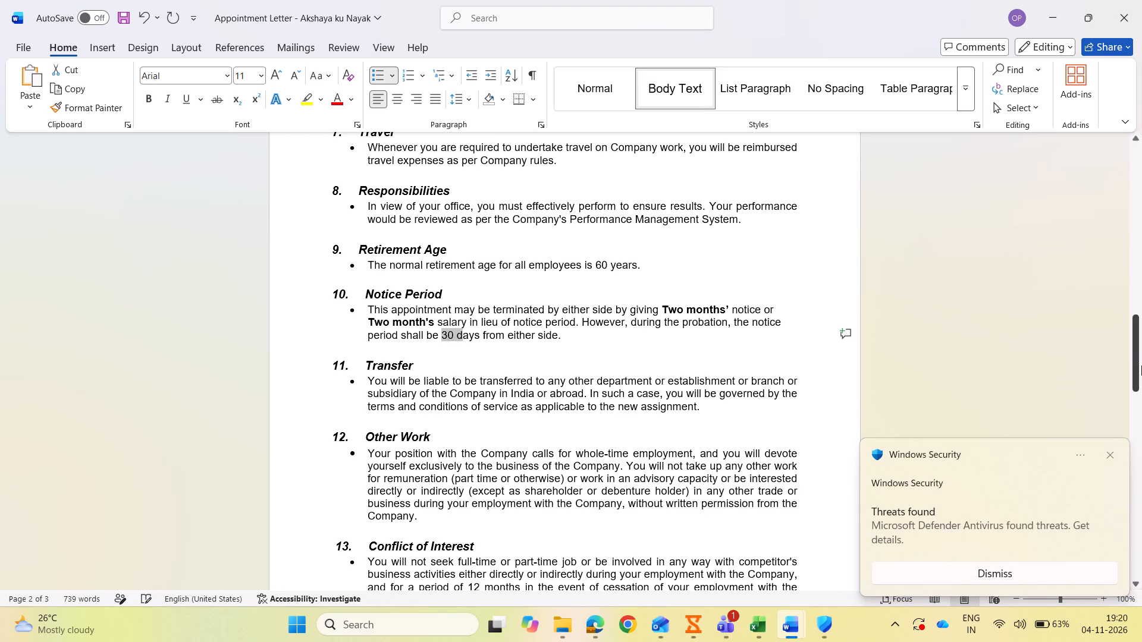
pyautogui.hotkey('shift', 'Right')
pyautogui.hotkey('shift', 'Right')
pyautogui.hotkey('shift', 'Right')
pyautogui.hotkey('ctrl', 'b')
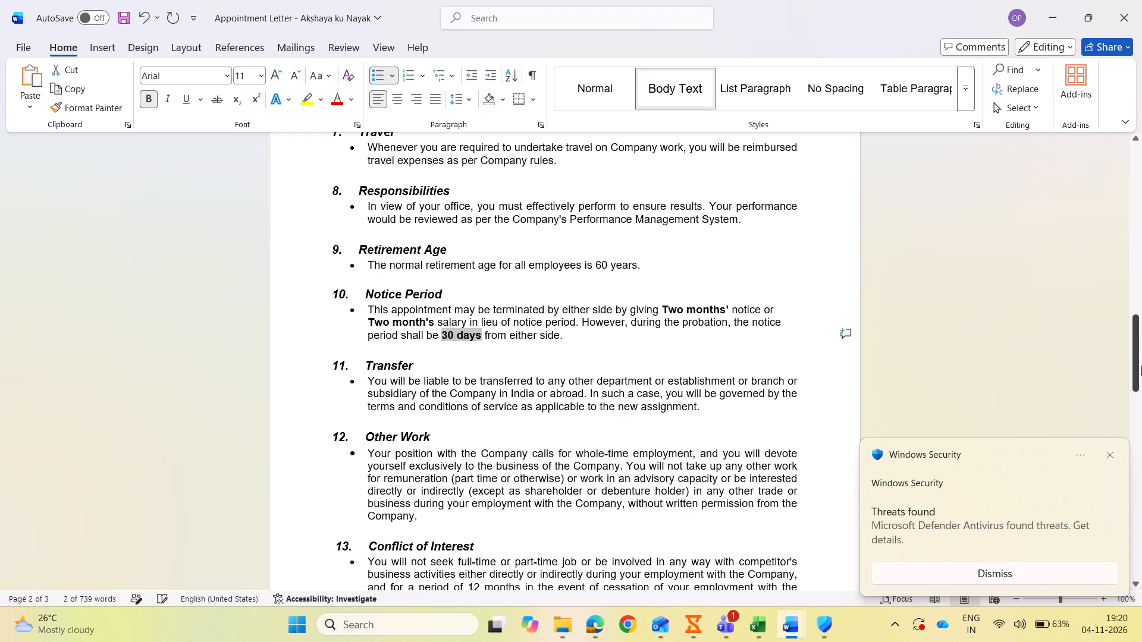
pyautogui.click(574, 344)
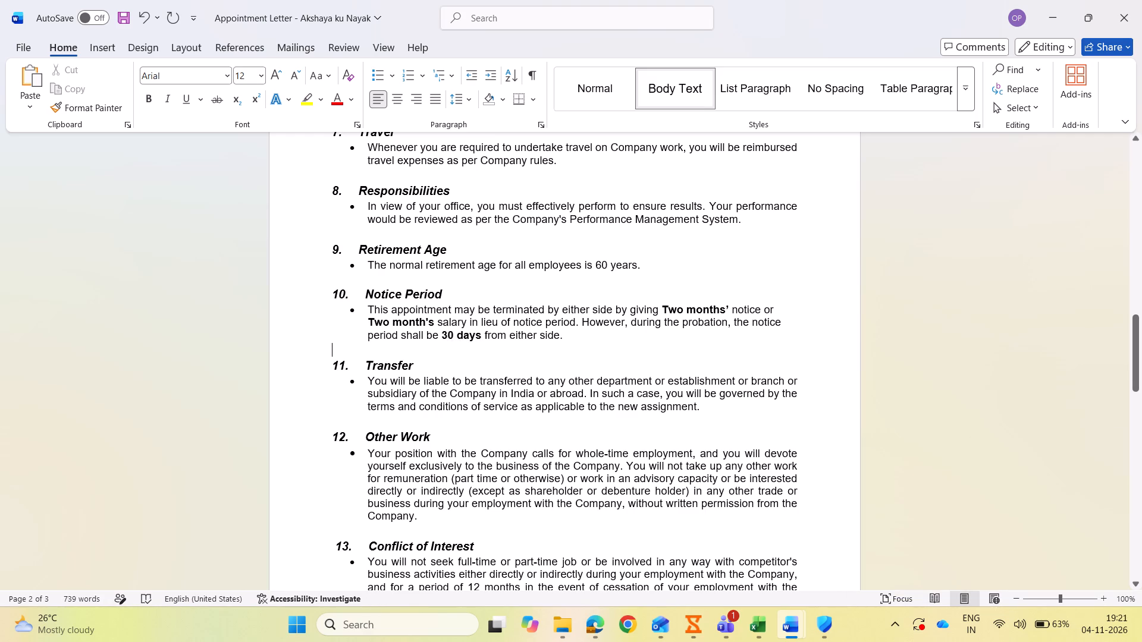
# Review the rest of the appointment letter from the Notice Period clause to the signature block, and return to its first page.
pyautogui.scroll(-3, 533, 426)
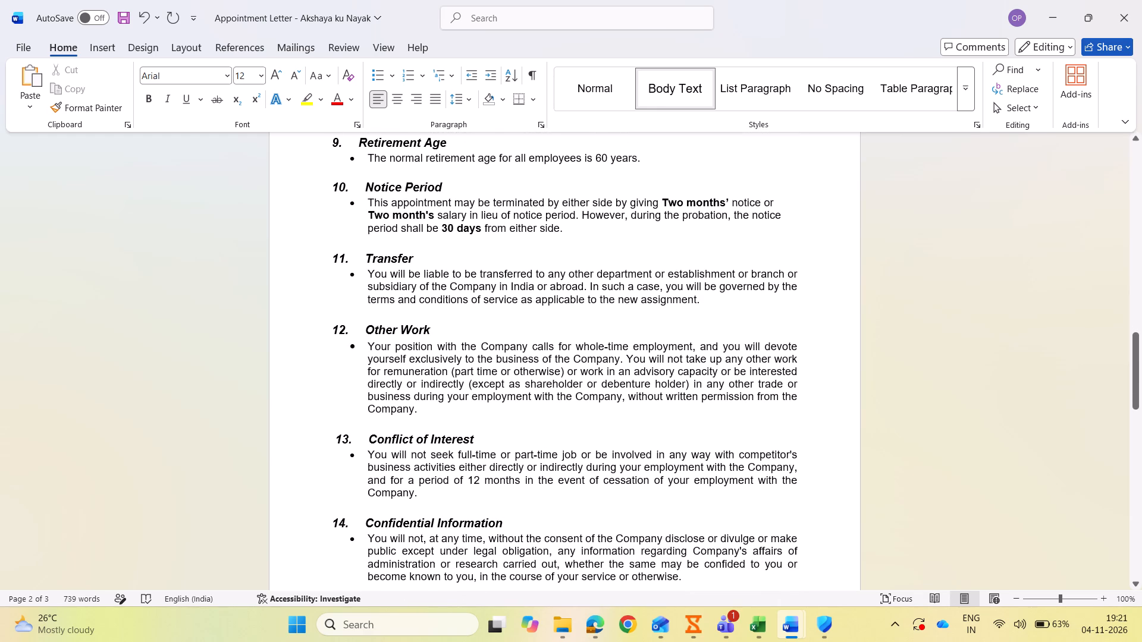
pyautogui.scroll(-3, 432, 430)
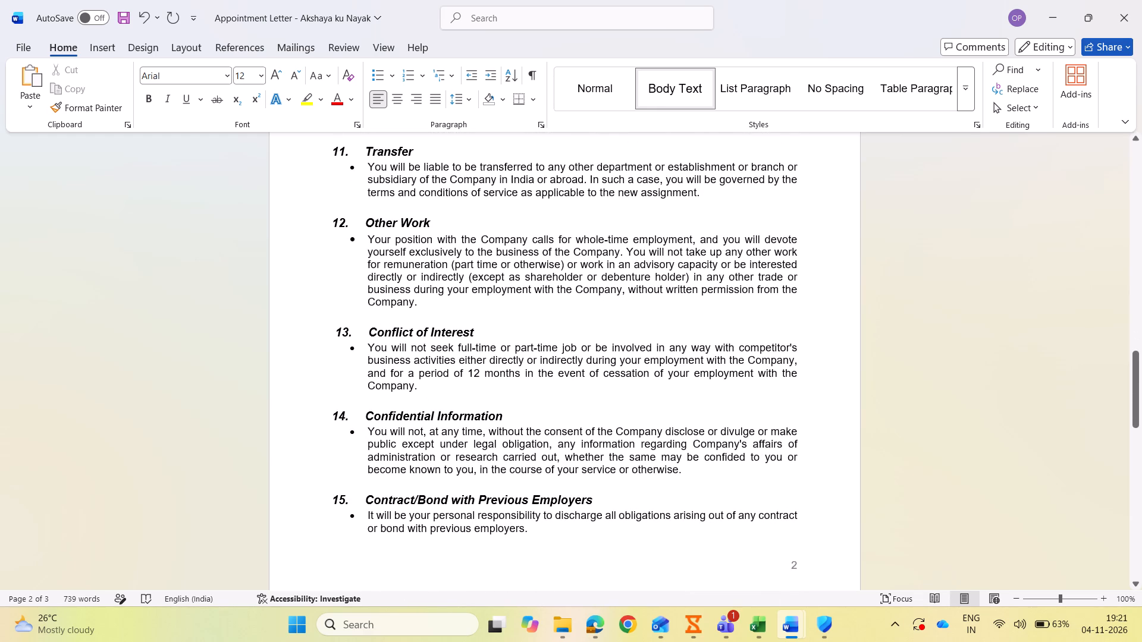
pyautogui.scroll(-2, 401, 392)
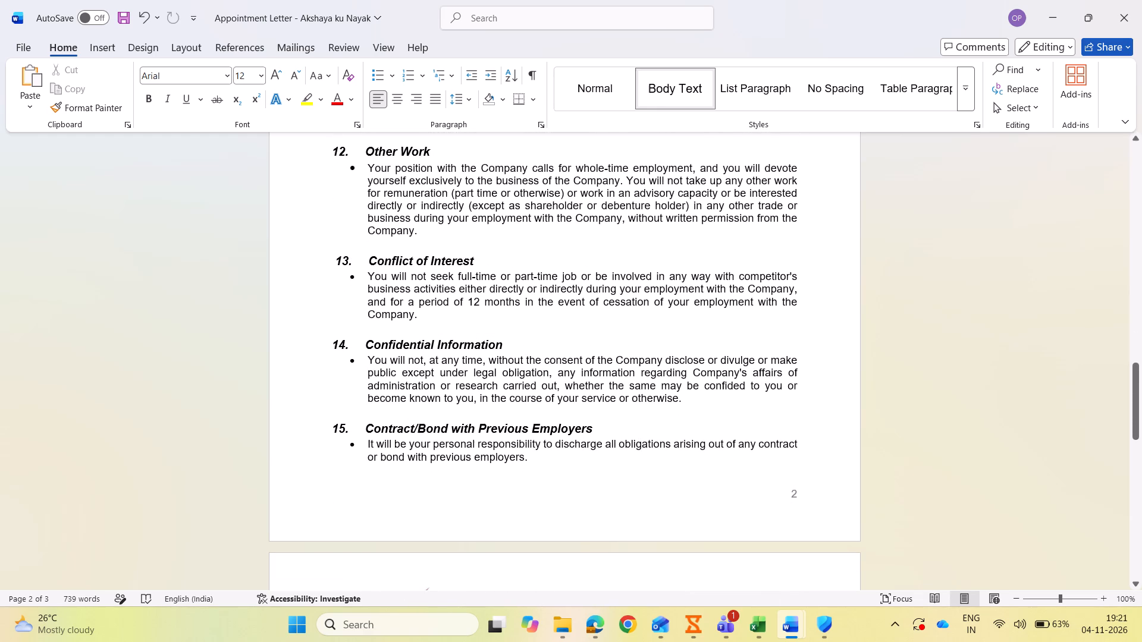
pyautogui.scroll(-9, 440, 391)
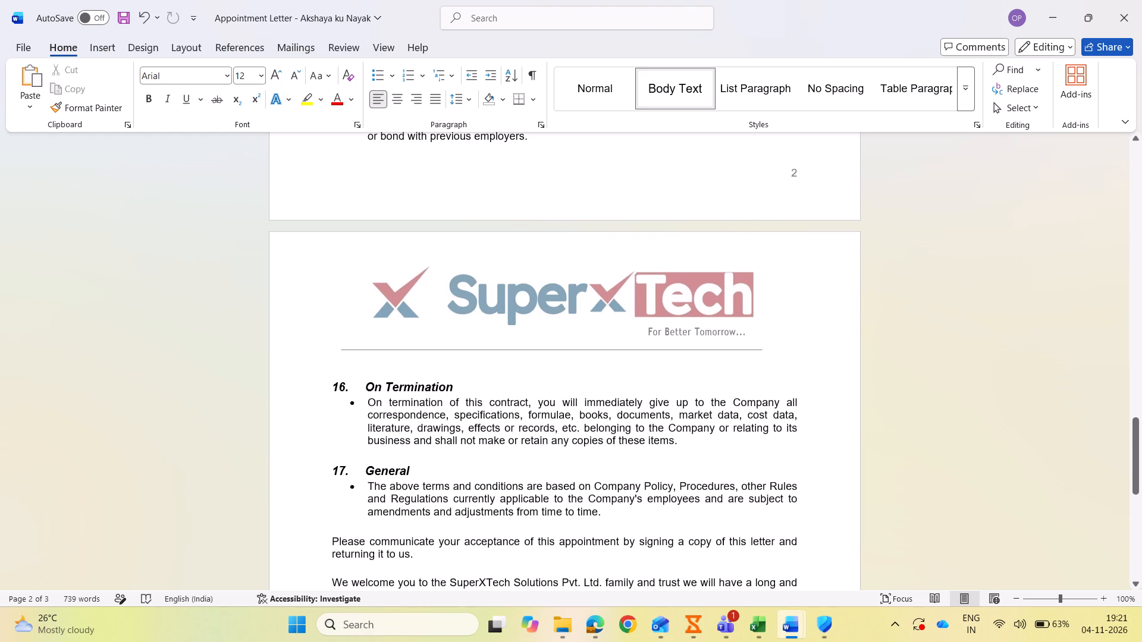
pyautogui.scroll(-4, 446, 452)
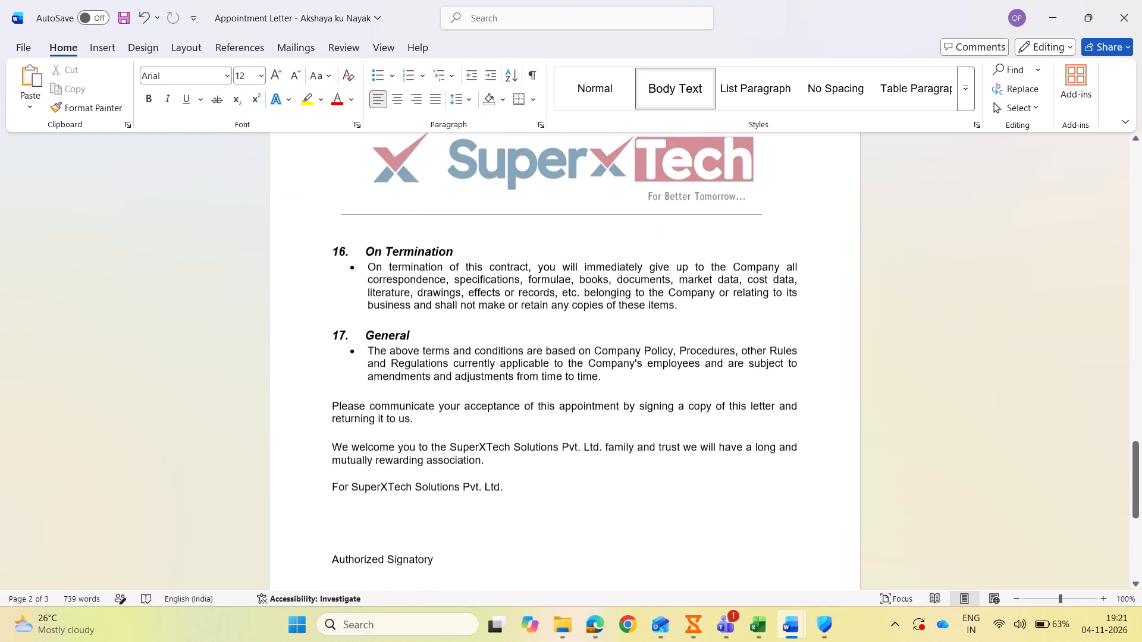
pyautogui.scroll(-7, 477, 503)
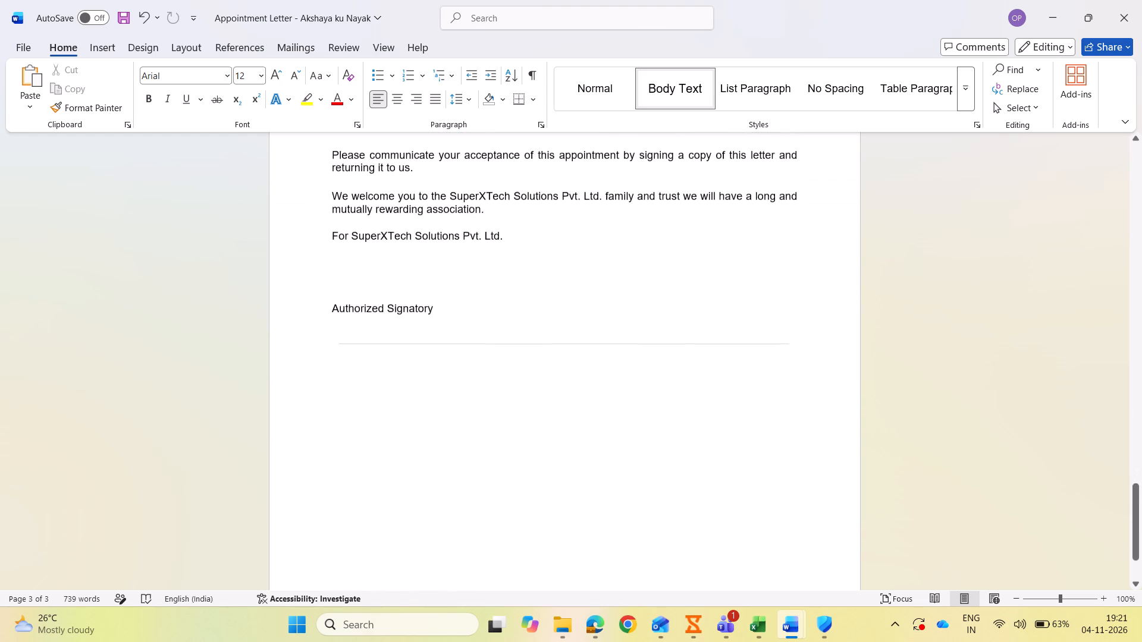
pyautogui.scroll(-12, 478, 500)
pyautogui.scroll(20, 472, 474)
pyautogui.scroll(4, 472, 474)
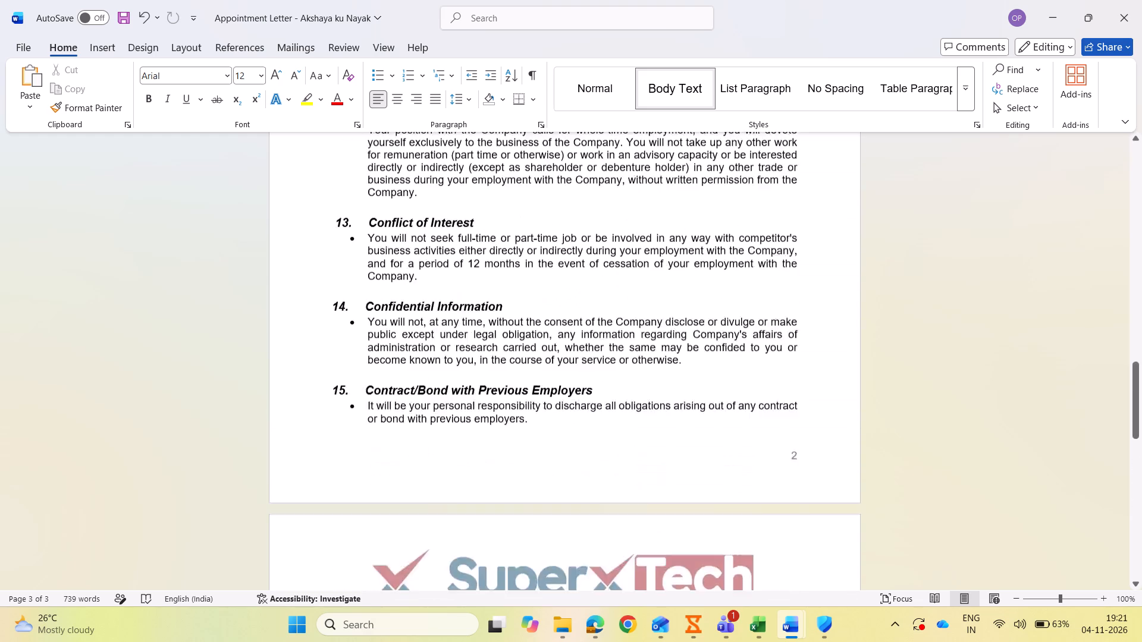
pyautogui.scroll(20, 459, 459)
pyautogui.scroll(16, 459, 459)
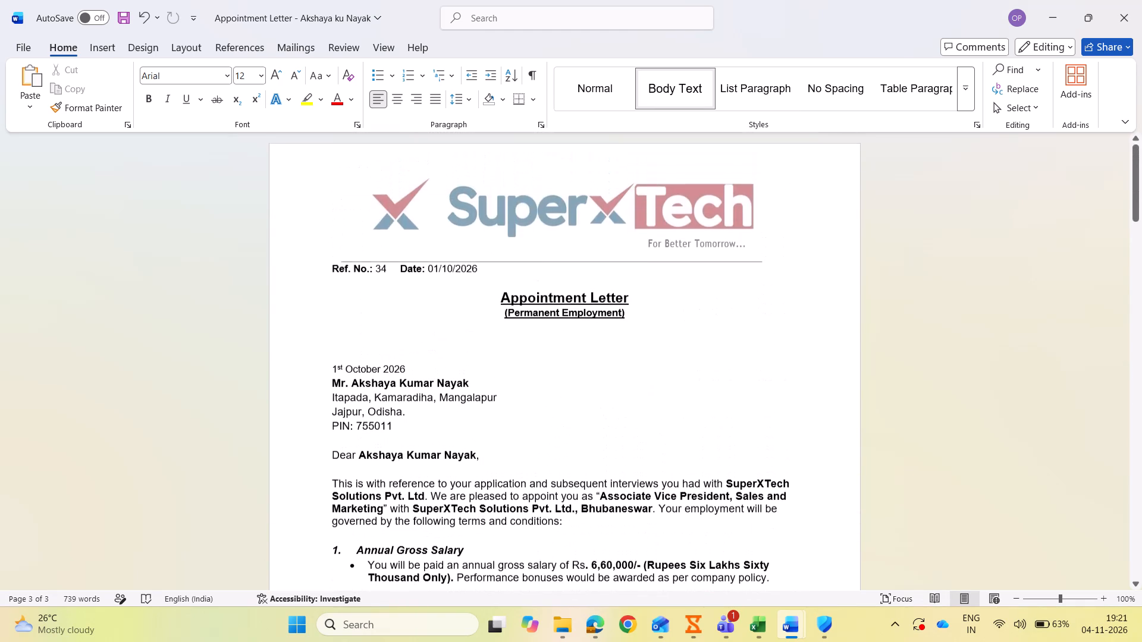
# Save the appointment letter and dismiss the security notification.
pyautogui.hotkey('ctrl', 's')
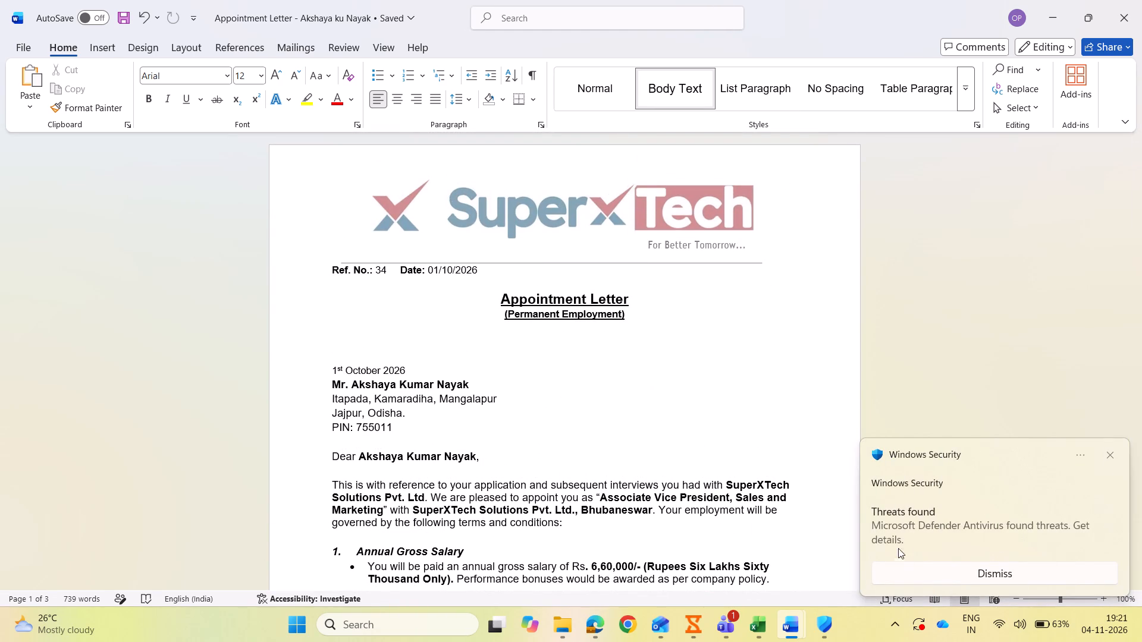
pyautogui.click(1109, 454)
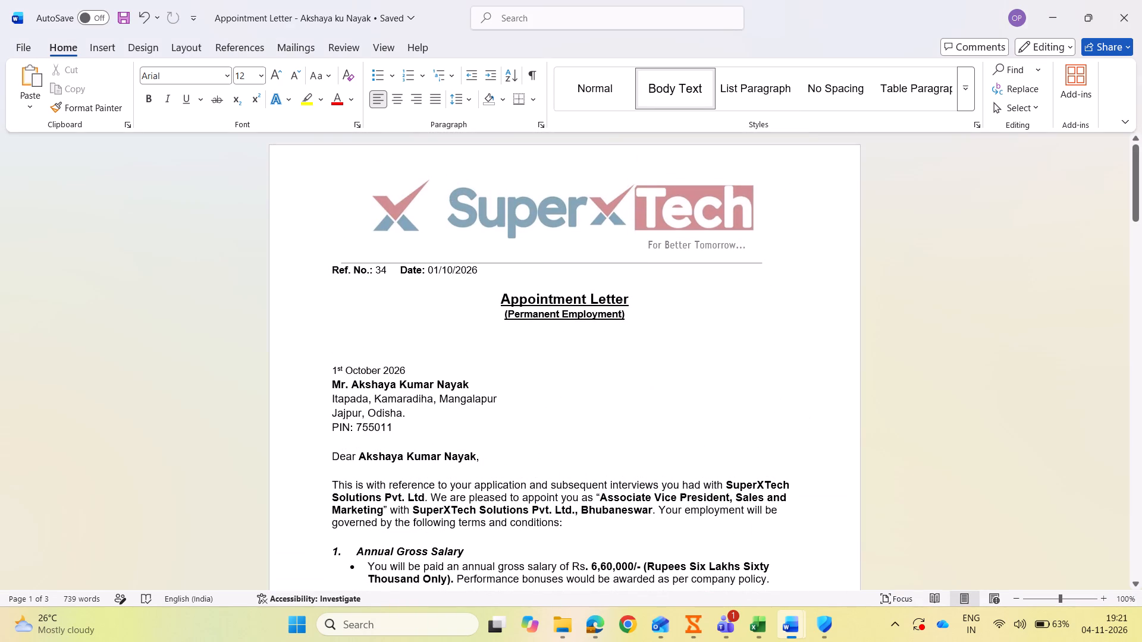
pyautogui.click(949, 360)
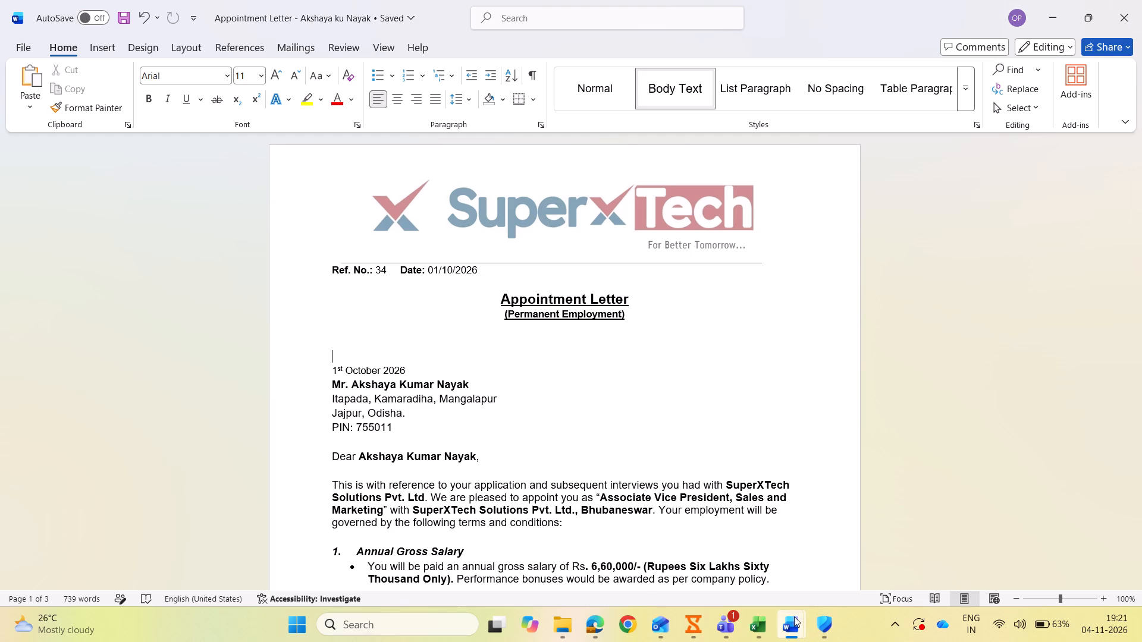
# Switch to the Digital Marketing Executive offer letter and check its address block, subject and opening paragraph.
pyautogui.click(731, 552)
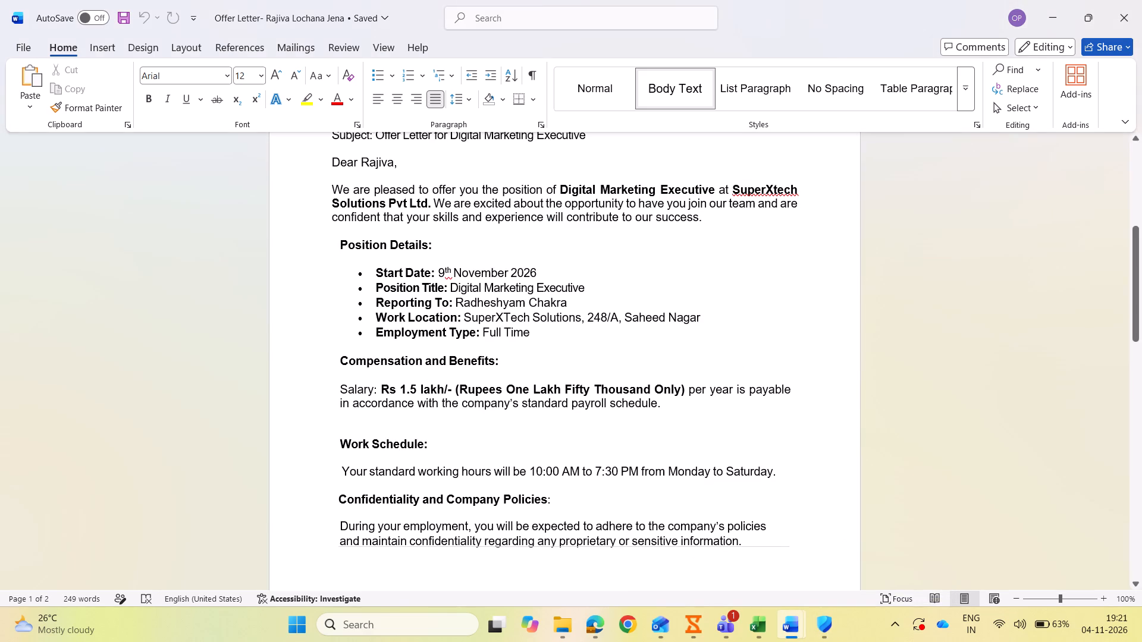
pyautogui.scroll(12, 680, 430)
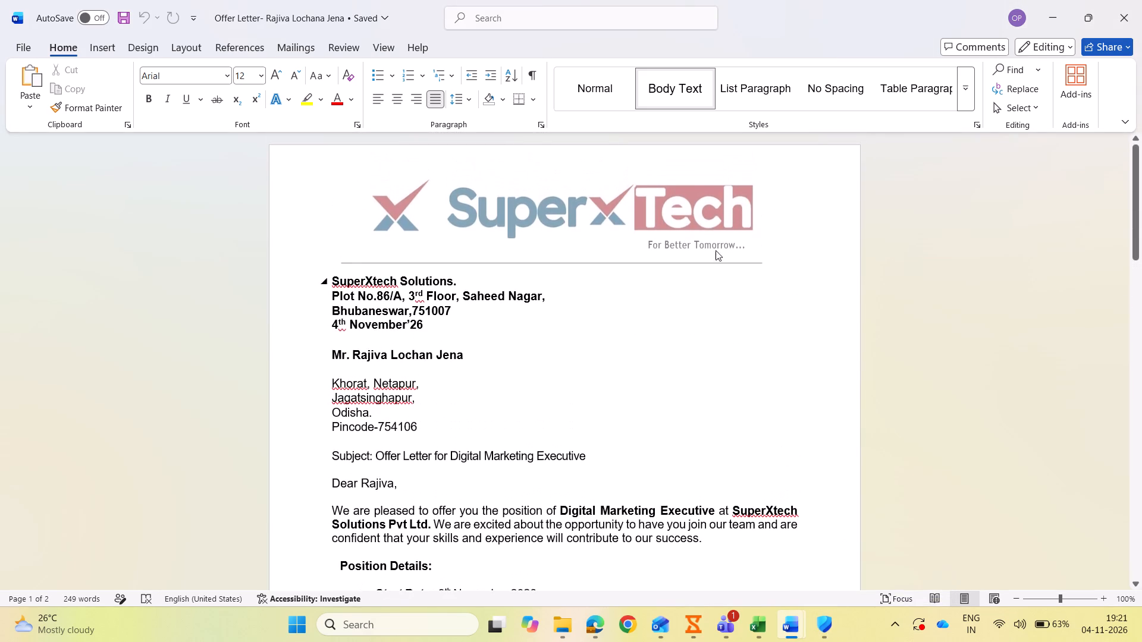
pyautogui.click(465, 279)
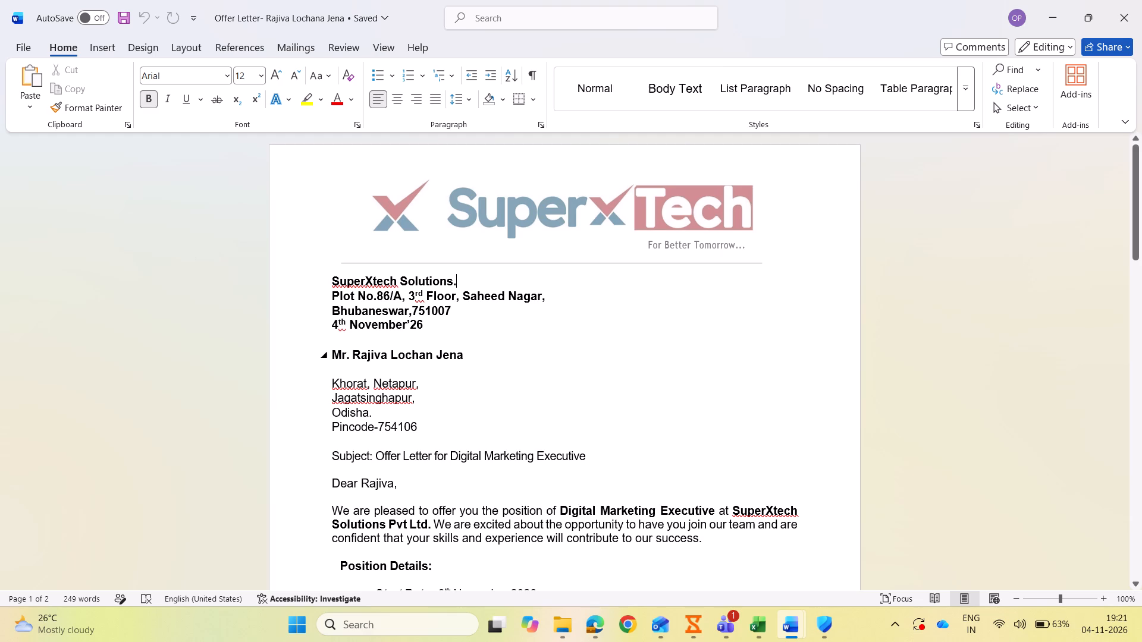
pyautogui.scroll(-2, 406, 349)
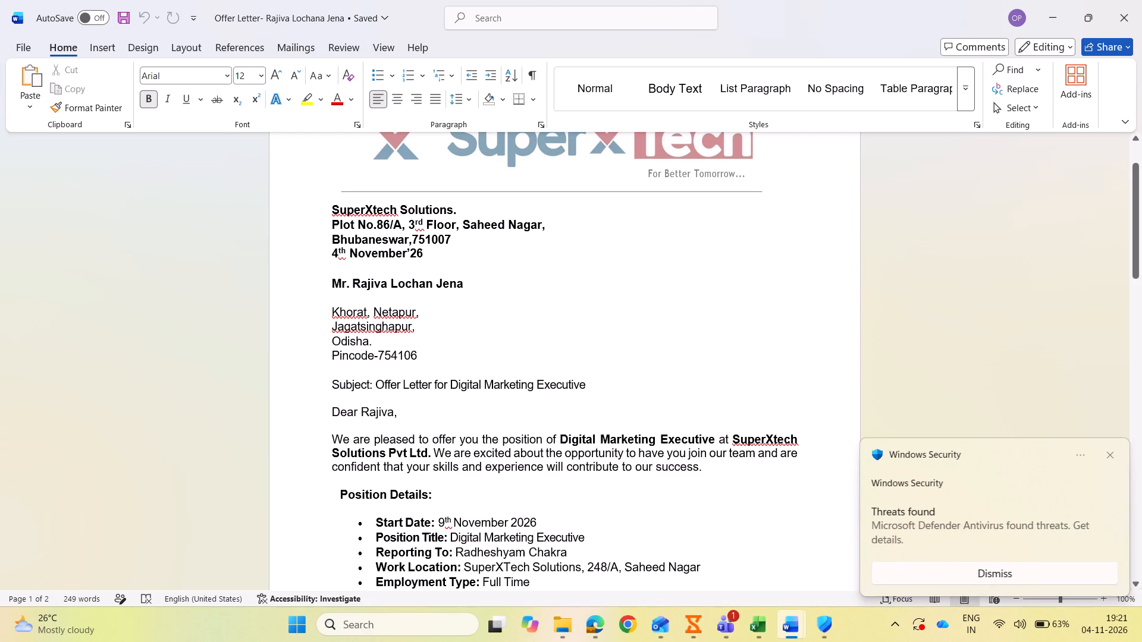
pyautogui.scroll(-1, 377, 394)
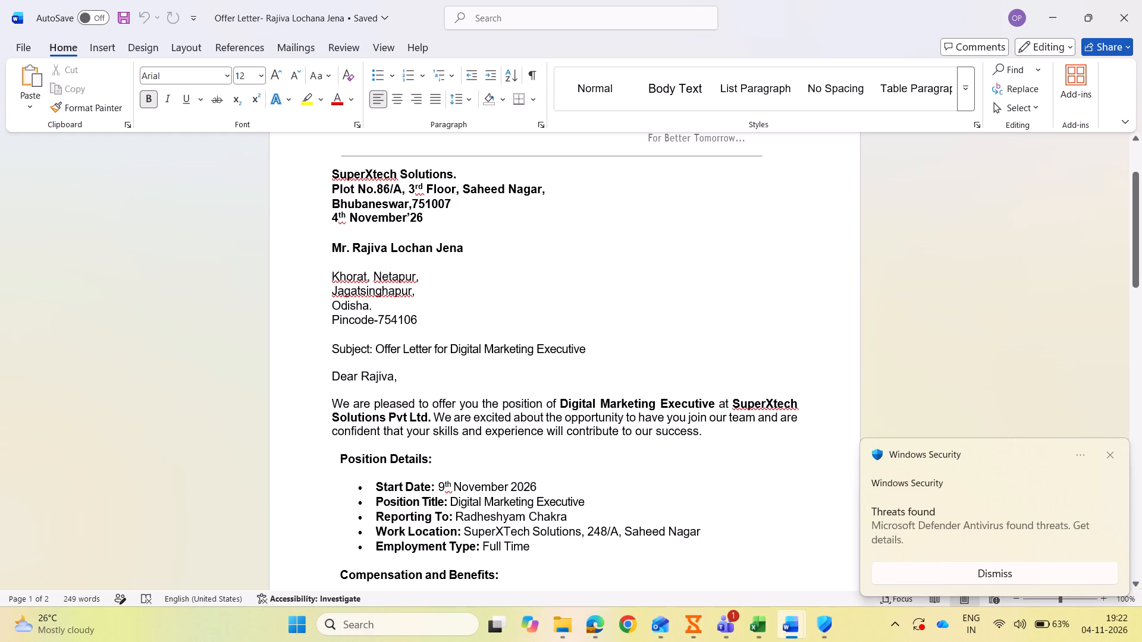
# Reword the bold position title in the offer letter's opening paragraph as "Executive, Digital Marketing" by moving "Executive" to the front.
pyautogui.click(561, 400)
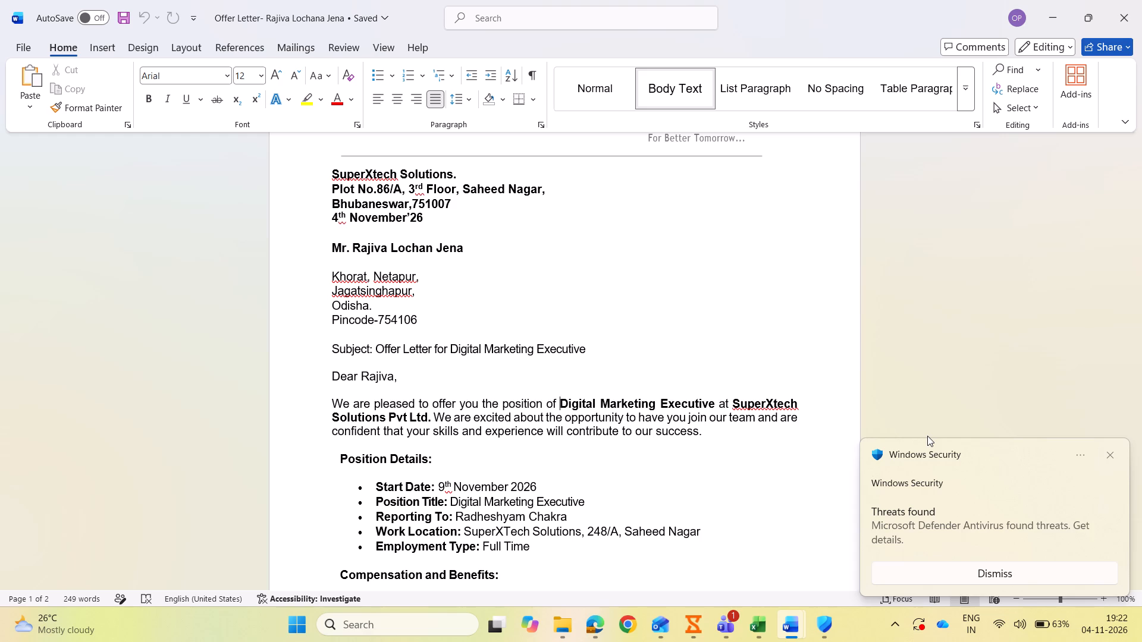
pyautogui.press('Right')
pyautogui.press('Right')
pyautogui.press('Right')
pyautogui.press('Right')
pyautogui.press('Right')
pyautogui.press('Right')
pyautogui.press('Right')
pyautogui.press('Right')
pyautogui.press('Right')
pyautogui.press('Right')
pyautogui.press('Right')
pyautogui.press('Right')
pyautogui.press('Right')
pyautogui.press('Right')
pyautogui.press('Right')
pyautogui.press('Right')
pyautogui.press('Right')
pyautogui.press('Right')
pyautogui.press('Right')
pyautogui.press('Left')
pyautogui.press('Left')
pyautogui.press('Right')
pyautogui.hotkey('ctrl', 'shift', 'Right')
pyautogui.hotkey('ctrl', 'shift', 'Left')
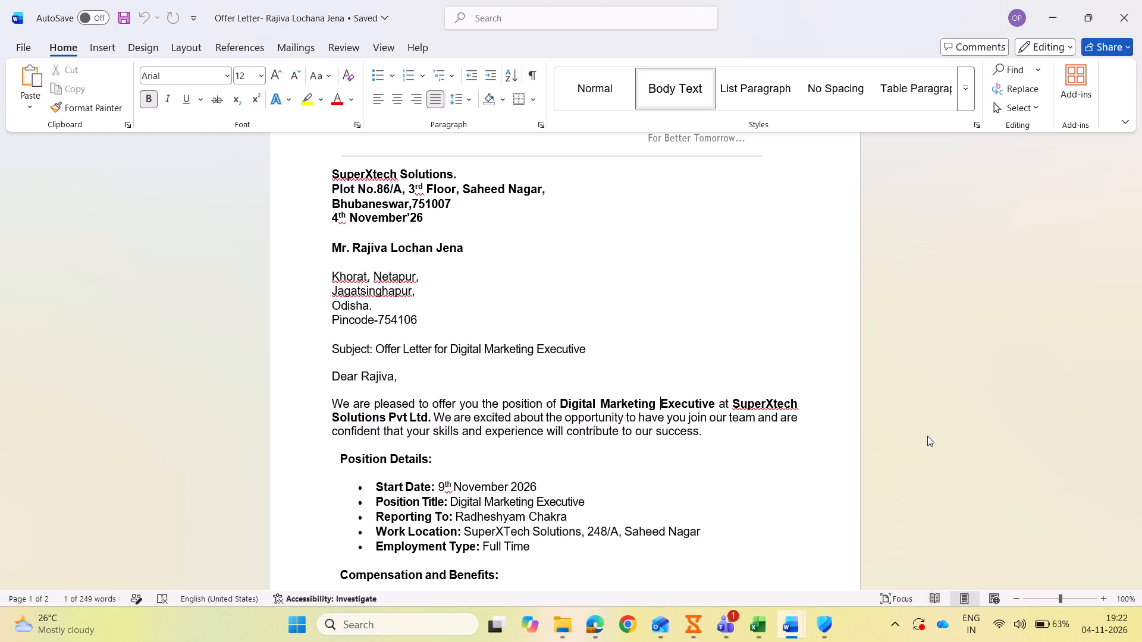
pyautogui.hotkey('shift', 'Right')
pyautogui.hotkey('ctrl', 'shift', 'Right')
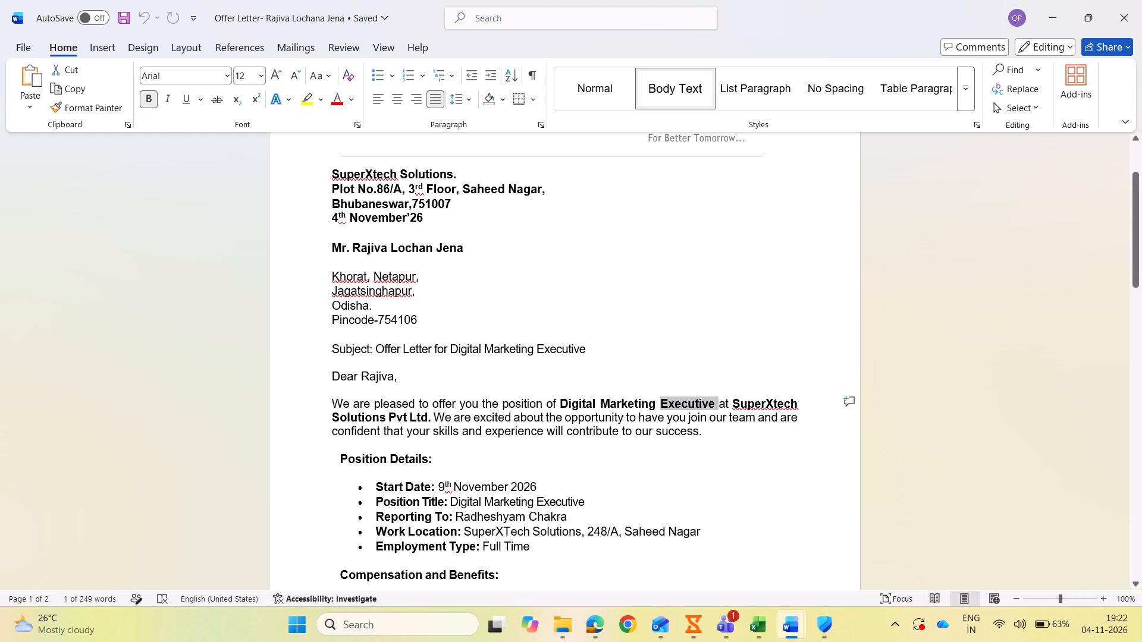
pyautogui.hotkey('ctrl', 'x')
pyautogui.press('Left')
pyautogui.press('Left')
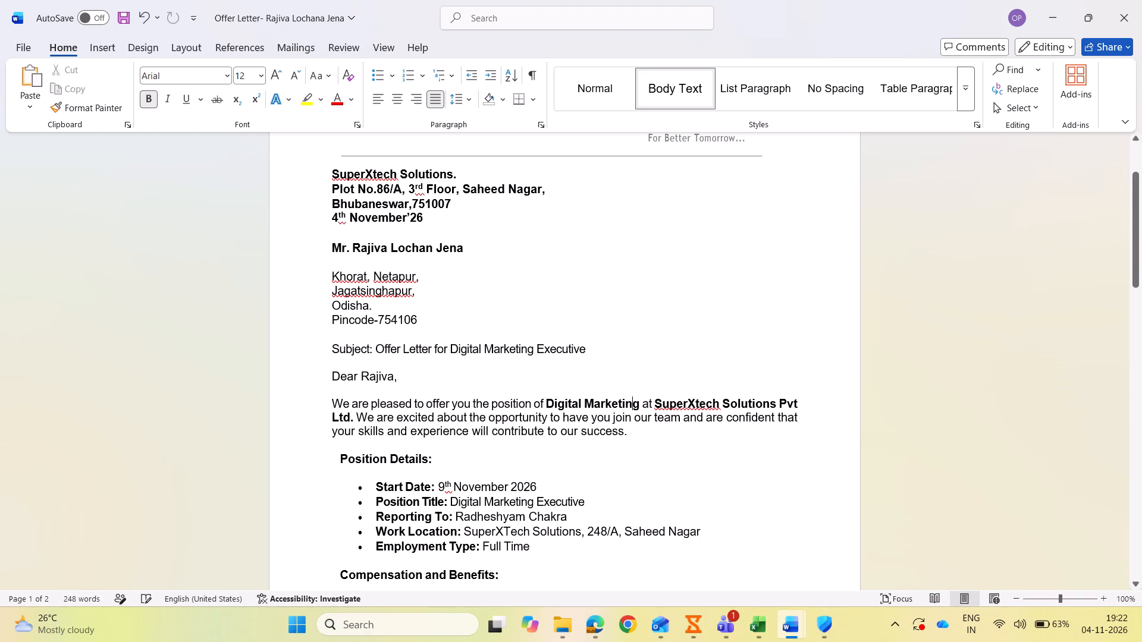
pyautogui.press('Left')
pyautogui.press('Left')
pyautogui.press('Left')
pyautogui.press('Left')
pyautogui.press('Left')
pyautogui.press('Left')
pyautogui.press('Left')
pyautogui.press('Left')
pyautogui.press('Left')
pyautogui.press('Left')
pyautogui.press('Left')
pyautogui.press('Left')
pyautogui.press('Left')
pyautogui.press('Left')
pyautogui.press('Left')
pyautogui.press('Left')
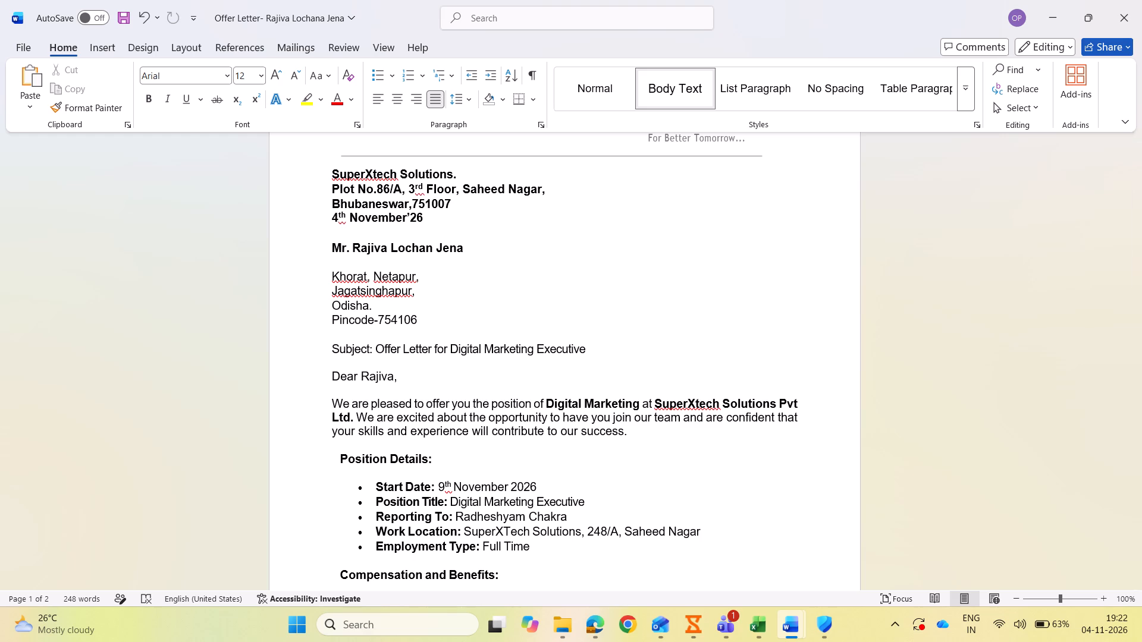
pyautogui.hotkey('ctrl', 'v')
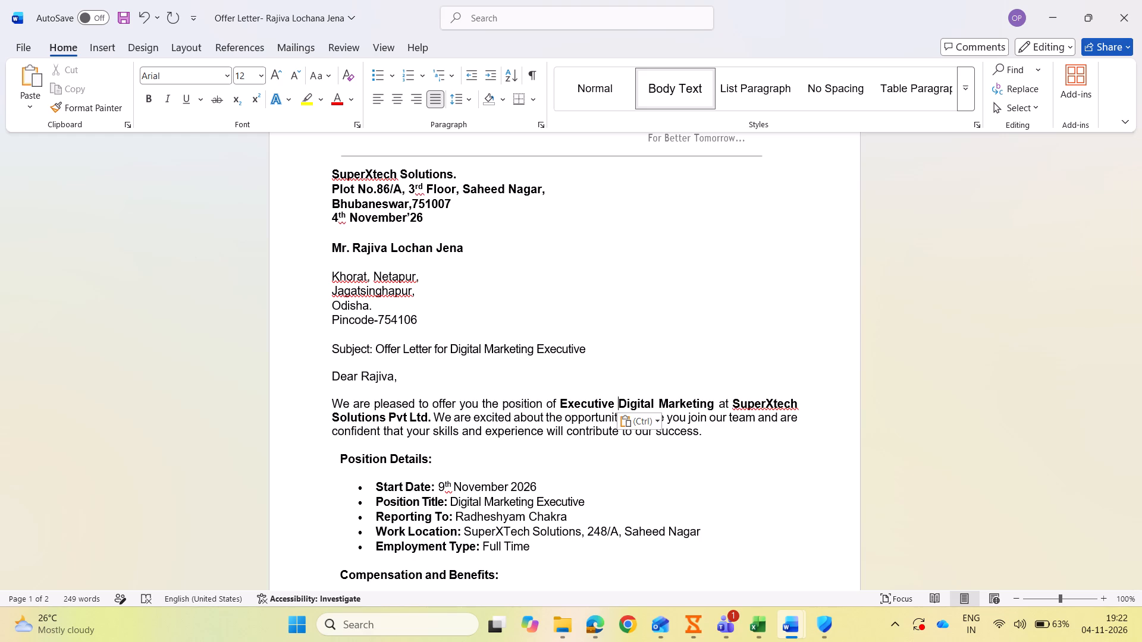
pyautogui.press('Left')
pyautogui.press(',')
# Correct the company name's capitalization in the opening paragraph to "SuperXTech".
pyautogui.press('Right')
pyautogui.press('Right')
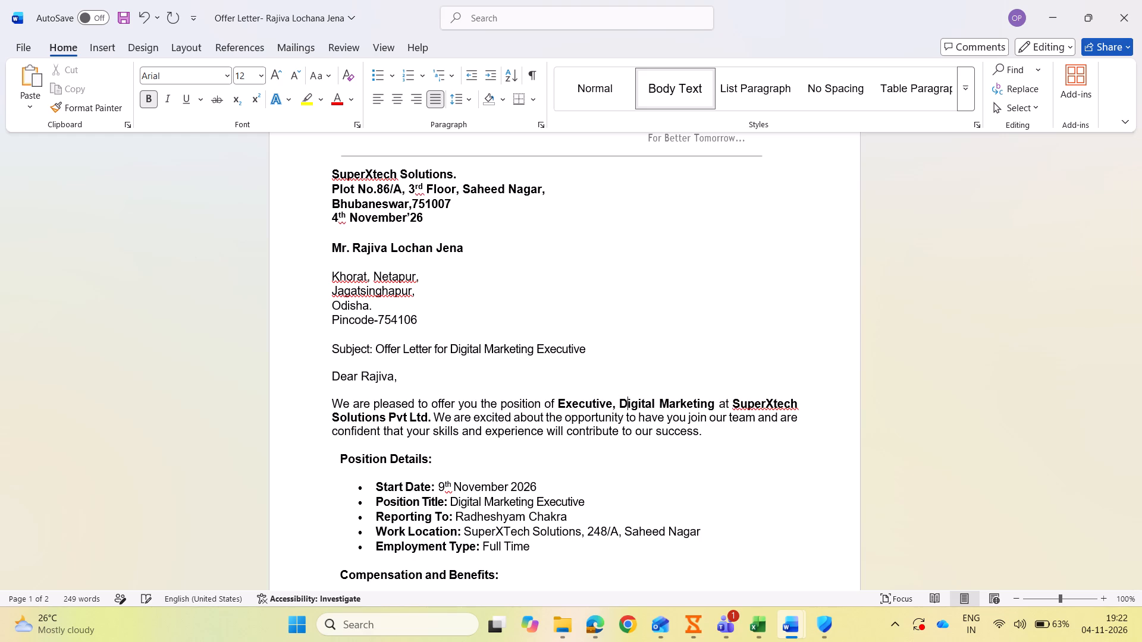
pyautogui.press('Right')
pyautogui.press('Right')
pyautogui.press('Right')
pyautogui.press('Right')
pyautogui.press('Right')
pyautogui.press('Right')
pyautogui.press('Right')
pyautogui.press('Right')
pyautogui.press('Right')
pyautogui.press('Right')
pyautogui.press('Right')
pyautogui.press('Right')
pyautogui.press('Right')
pyautogui.press('Right')
pyautogui.press('Right')
pyautogui.press('Right')
pyautogui.press('Right')
pyautogui.press('Right')
pyautogui.press('Right')
pyautogui.press('Right')
pyautogui.press('Right')
pyautogui.press('Right')
pyautogui.press('Right')
pyautogui.press('Right')
pyautogui.press('Right')
pyautogui.press('Right')
pyautogui.press('Right')
pyautogui.press('Right')
pyautogui.press('Left')
pyautogui.press('BackSpace')
pyautogui.hotkey('shift', 't')
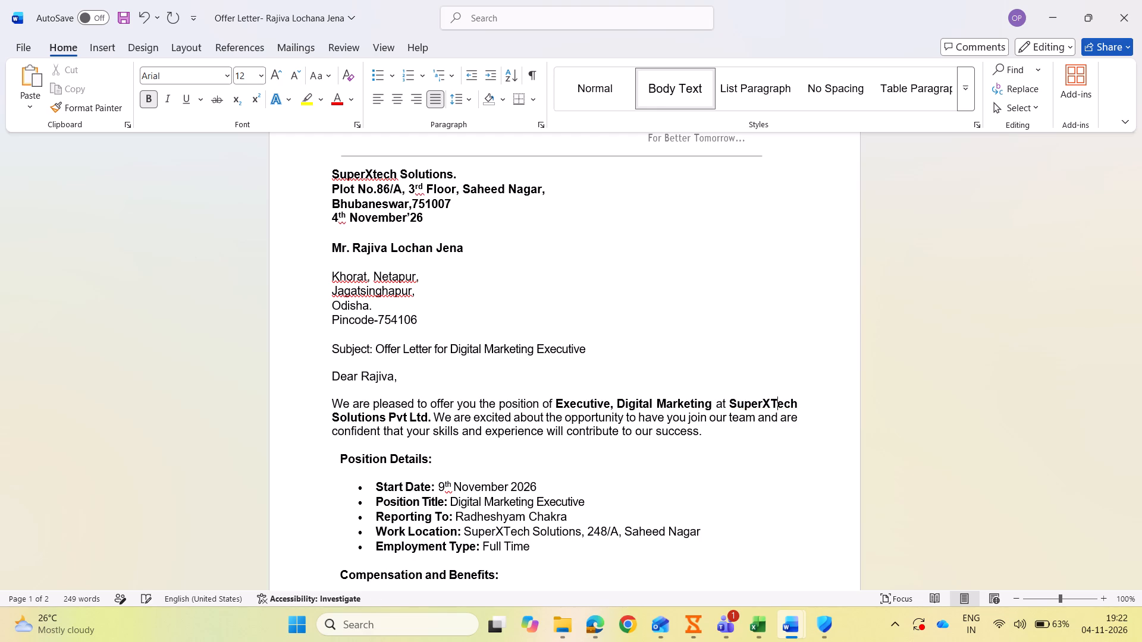
# Read through the rest of the offer letter's opening paragraph down to the Position Details heading.
pyautogui.press('Right')
pyautogui.press('Right')
pyautogui.press('Right')
pyautogui.press('Right')
pyautogui.press('Right')
pyautogui.press('Right')
pyautogui.press('Right')
pyautogui.press('Right')
pyautogui.press('Right')
pyautogui.press('Right')
pyautogui.press('Right')
pyautogui.press('Right')
pyautogui.press('Right')
pyautogui.press('Right')
pyautogui.press('Right')
pyautogui.press('Right')
pyautogui.press('Right')
pyautogui.press('Right')
pyautogui.press('Right')
pyautogui.press('Right')
pyautogui.press('Right')
pyautogui.press('Right')
pyautogui.press('Right')
pyautogui.press('Right')
pyautogui.press('Right')
pyautogui.press('Right')
pyautogui.press('Right')
pyautogui.press('Right')
pyautogui.press('Right')
pyautogui.press('Right')
pyautogui.press('Right')
pyautogui.press('Right')
pyautogui.press('Right')
pyautogui.press('Right')
pyautogui.press('Right')
pyautogui.press('Right')
pyautogui.press('Right')
pyautogui.press('Right')
pyautogui.press('Right')
pyautogui.press('Right')
pyautogui.press('Right')
pyautogui.press('Right')
pyautogui.press('Right')
pyautogui.press('Right')
pyautogui.press('Right')
pyautogui.press('Right')
pyautogui.press('Right')
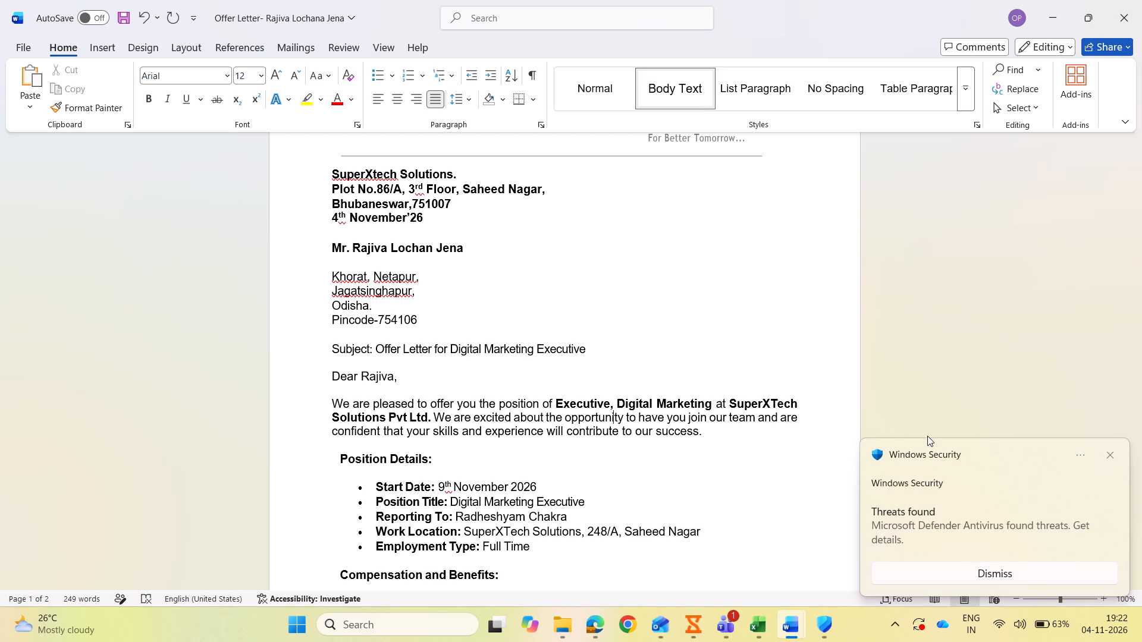
pyautogui.press('Right')
pyautogui.press('Right')
pyautogui.press('Right')
pyautogui.press('Right')
pyautogui.press('Right')
pyautogui.press('Right')
pyautogui.press('Right')
pyautogui.press('Right')
pyautogui.press('Right')
pyautogui.press('Right')
pyautogui.press('Right')
pyautogui.press('Right')
pyautogui.press('Right')
pyautogui.press('Right')
pyautogui.press('Right')
pyautogui.press('Right')
pyautogui.press('Left')
pyautogui.press('Left')
pyautogui.press('Left')
pyautogui.press('Left')
pyautogui.press('Left')
pyautogui.press('Left')
pyautogui.press('Left')
pyautogui.press('Left')
pyautogui.press('Left')
pyautogui.press('Left')
pyautogui.press('Left')
pyautogui.press('Left')
pyautogui.press('Left')
pyautogui.press('Right')
pyautogui.press('Right')
pyautogui.press('Right')
pyautogui.press('Right')
pyautogui.press('Right')
pyautogui.press('Right')
pyautogui.press('Right')
pyautogui.press('Right')
pyautogui.press('Right')
pyautogui.press('Right')
pyautogui.press('Right')
pyautogui.press('Right')
pyautogui.press('Right')
pyautogui.press('Right')
pyautogui.press('Right')
pyautogui.press('Right')
pyautogui.press('Right')
pyautogui.press('Right')
pyautogui.press('Right')
pyautogui.press('Right')
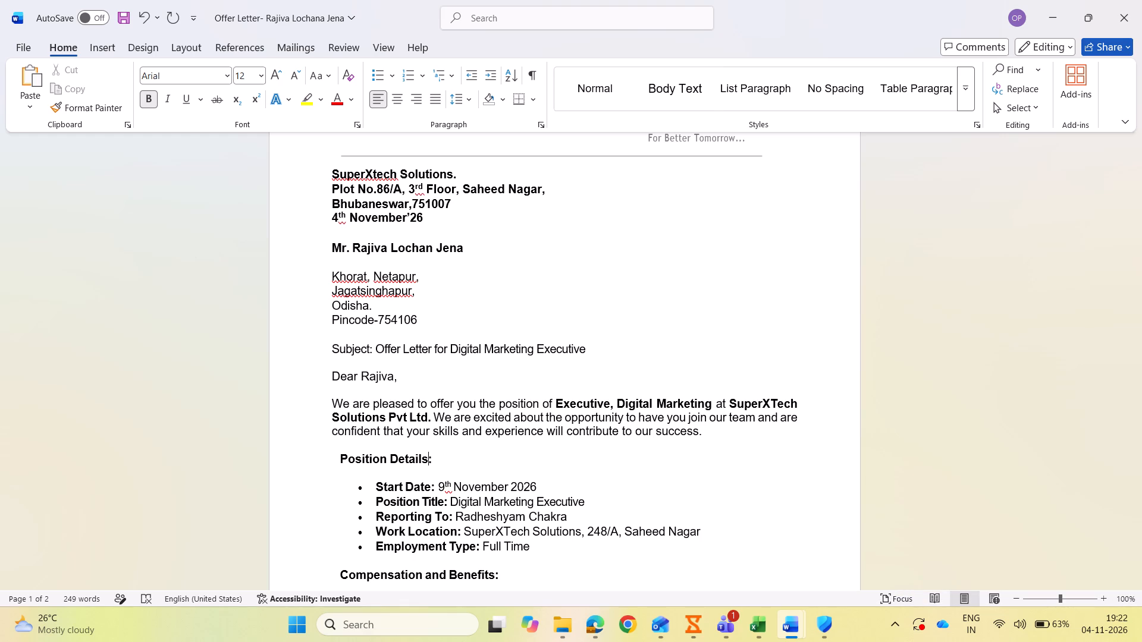
pyautogui.press('Down')
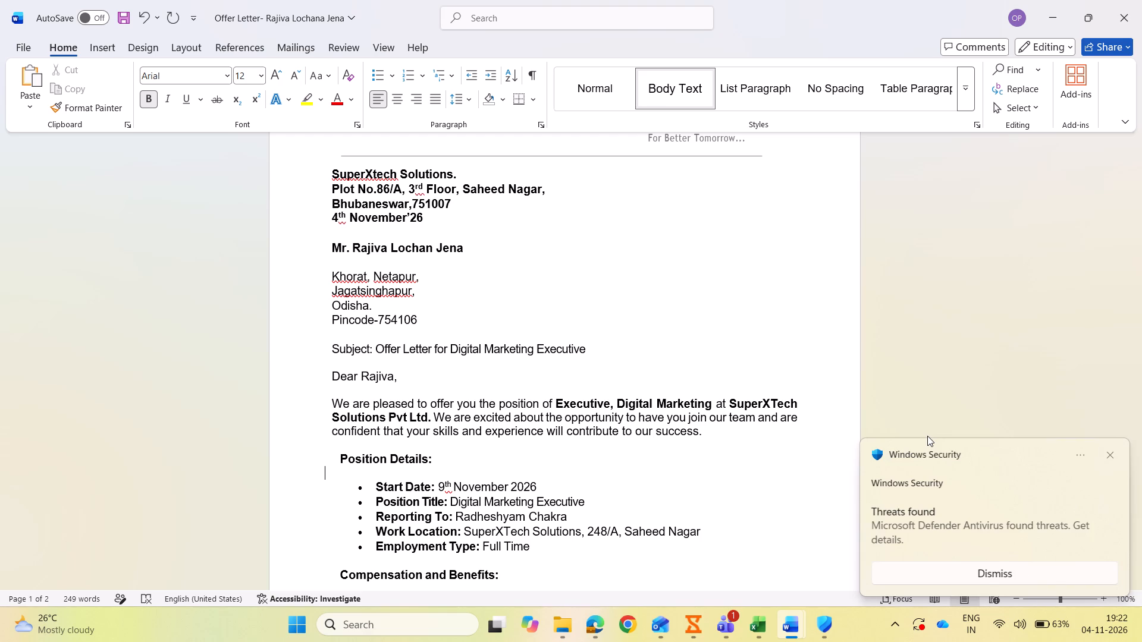
# Reword the Position Title entry under Position Details as "Executive, Digital Marketing" by moving "Executive" to the front and adding a comma.
pyautogui.scroll(-1, 698, 374)
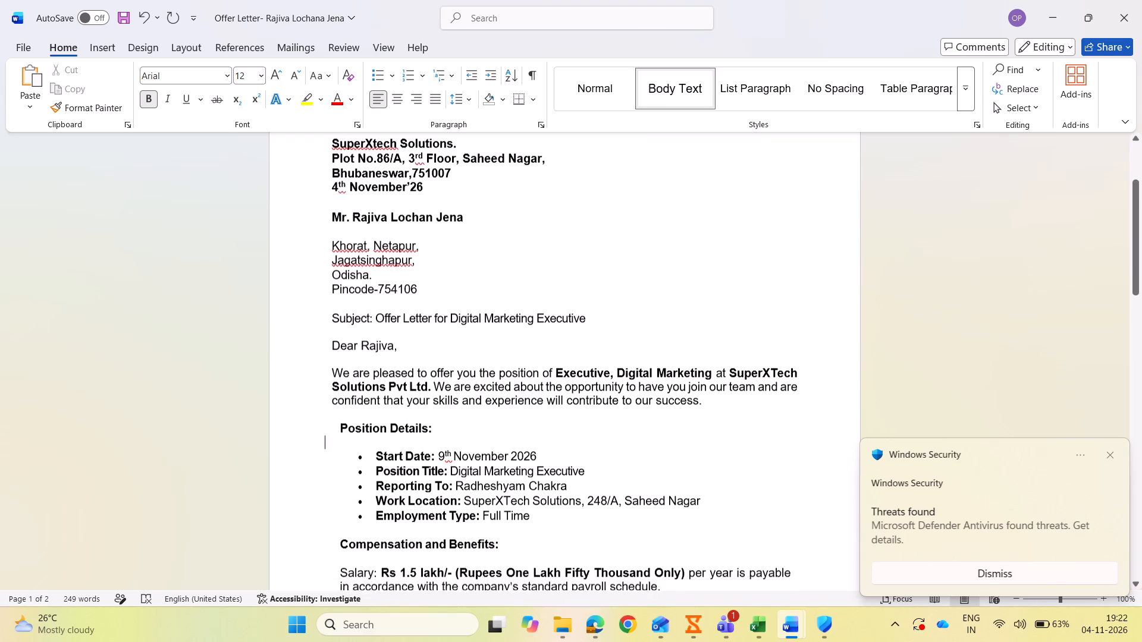
pyautogui.scroll(-2, 680, 370)
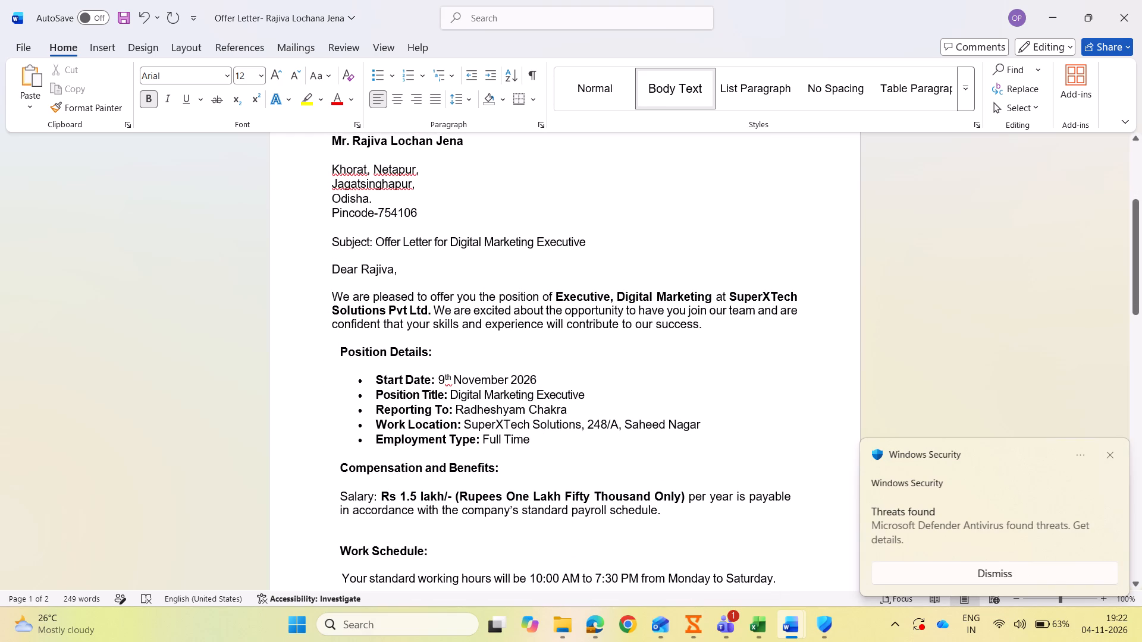
pyautogui.click(484, 411)
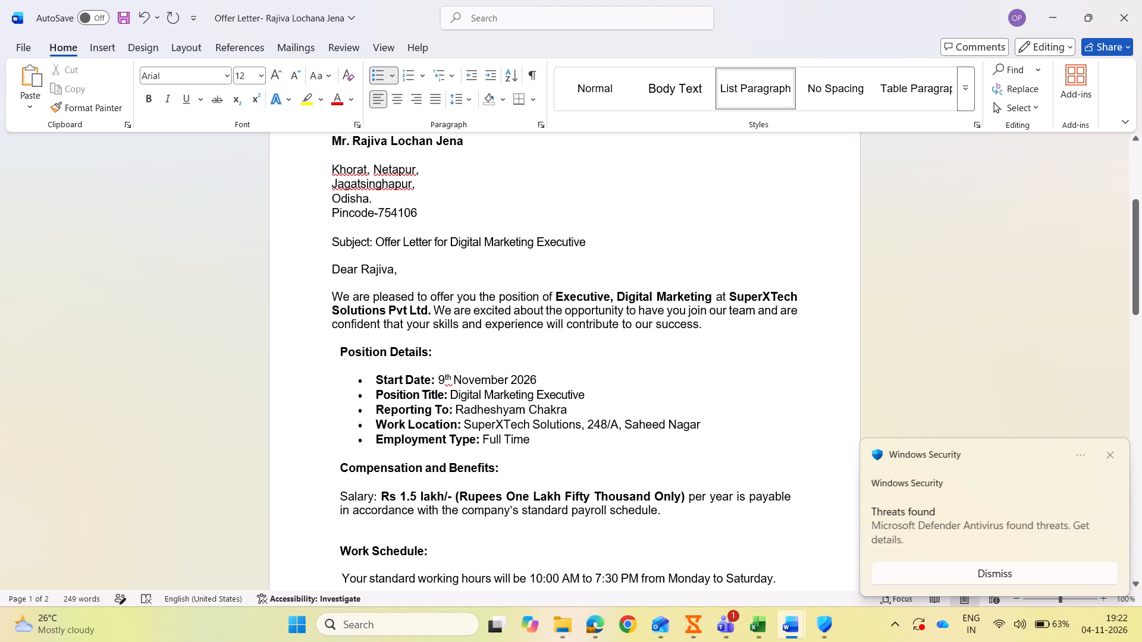
pyautogui.click(474, 394)
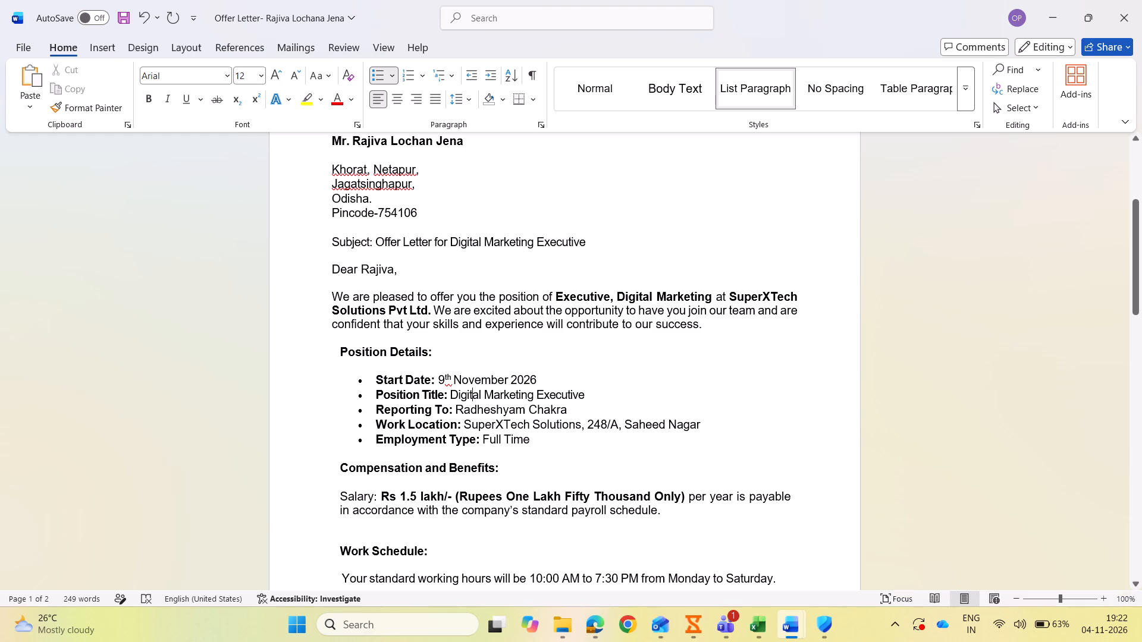
pyautogui.doubleClick(558, 394)
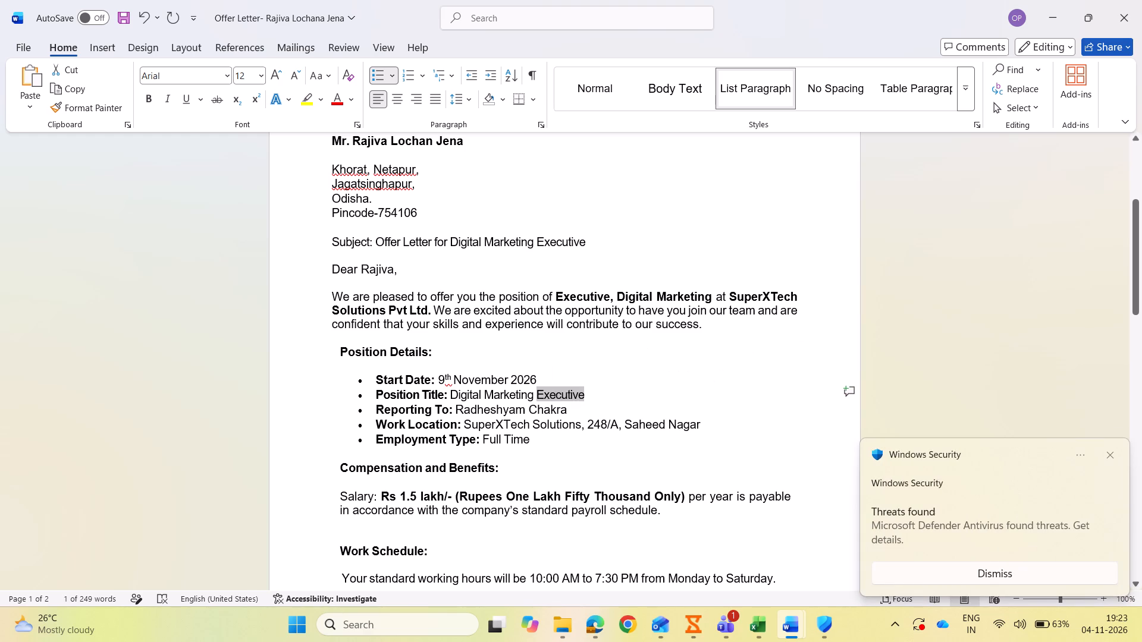
pyautogui.hotkey('ctrl', 'x')
pyautogui.click(448, 395)
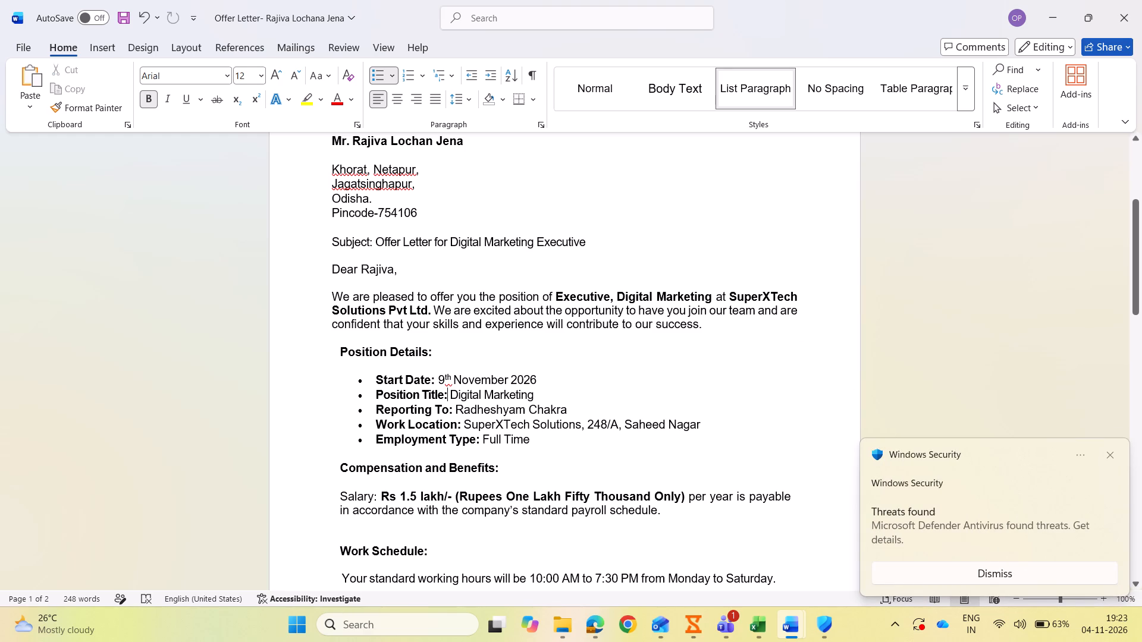
pyautogui.press('Right')
pyautogui.hotkey('ctrl', 'v')
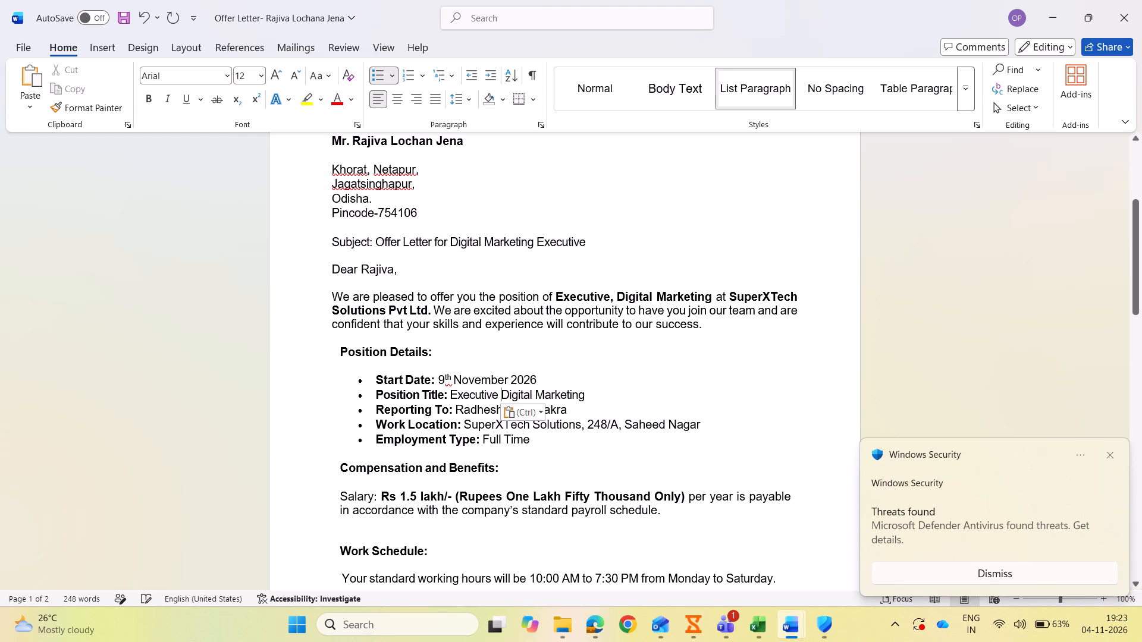
pyautogui.write(',')
pyautogui.press('space')
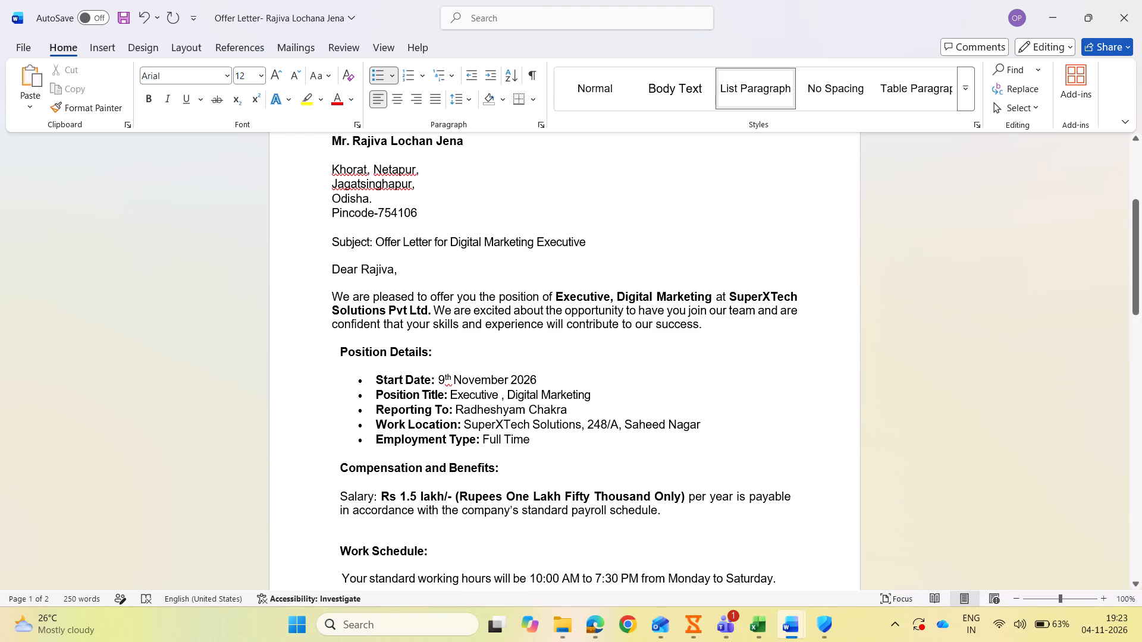
pyautogui.click(504, 394)
pyautogui.press('Left')
pyautogui.press('BackSpace')
# Correct the flagged word in the Acceptance paragraph on page 2 to lowercase "please" using the suggested grammar correction.
pyautogui.scroll(-3, 465, 457)
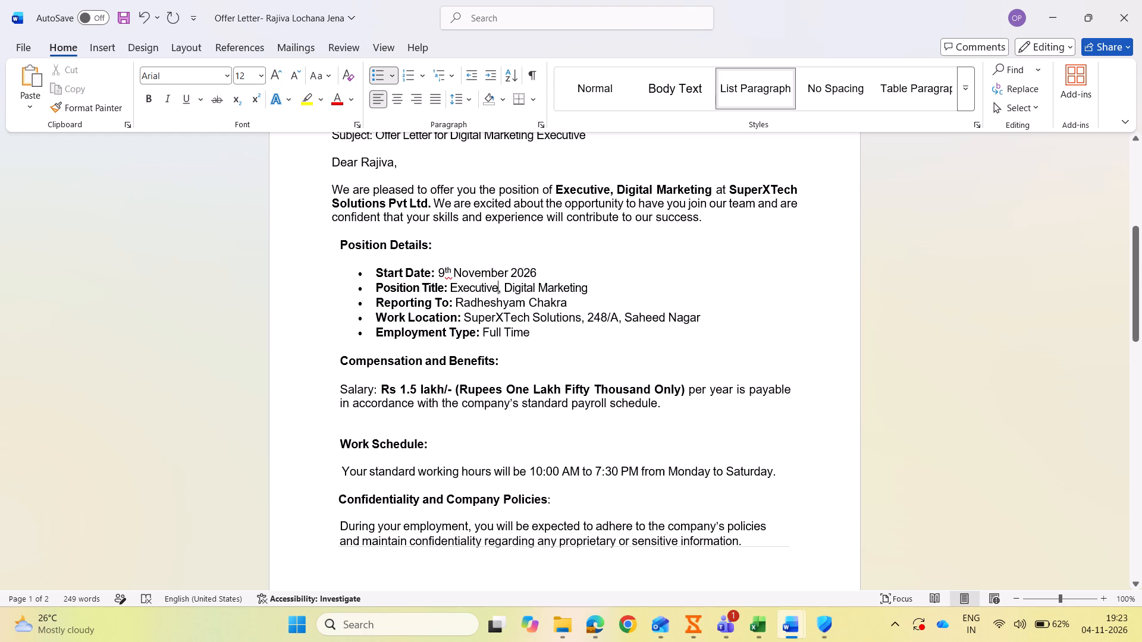
pyautogui.scroll(-4, 379, 414)
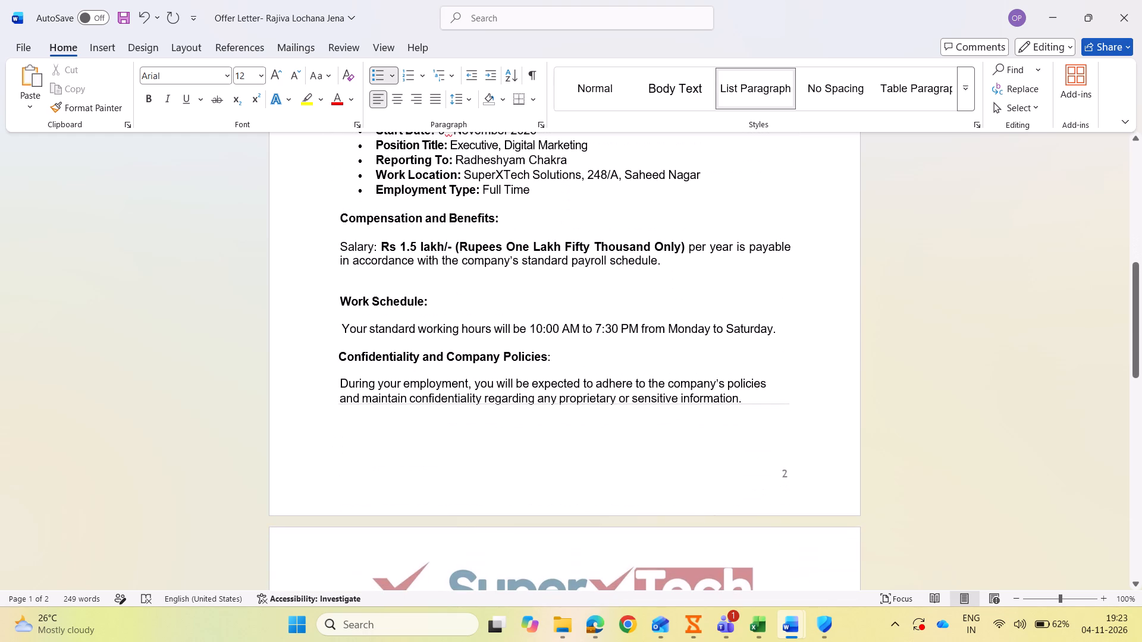
pyautogui.scroll(-6, 379, 414)
pyautogui.scroll(-4, 350, 463)
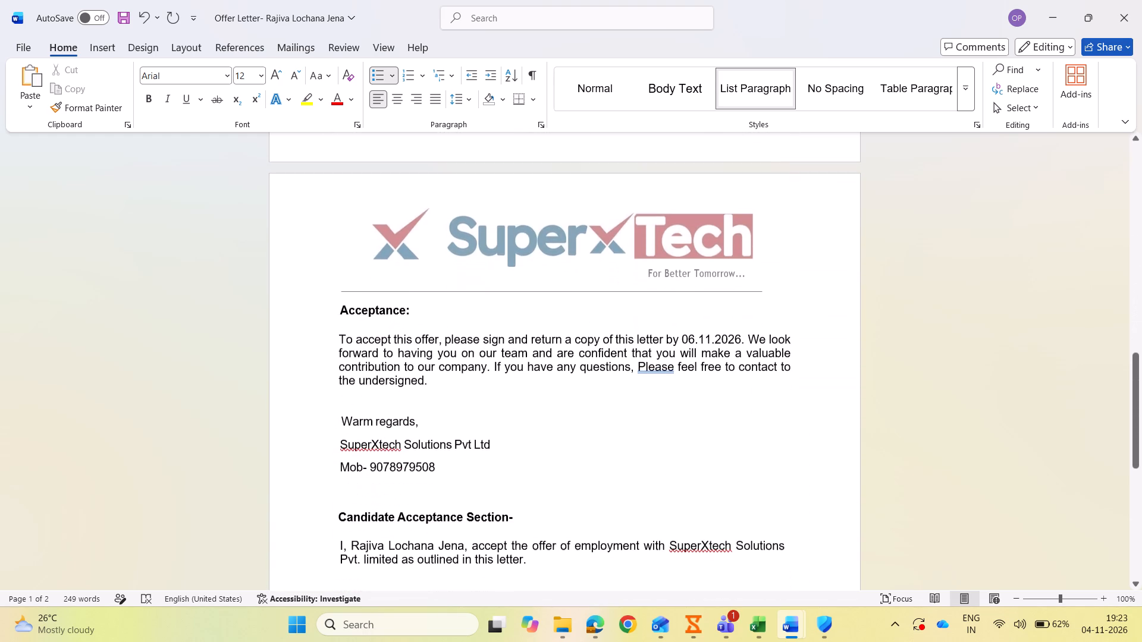
pyautogui.click(658, 367)
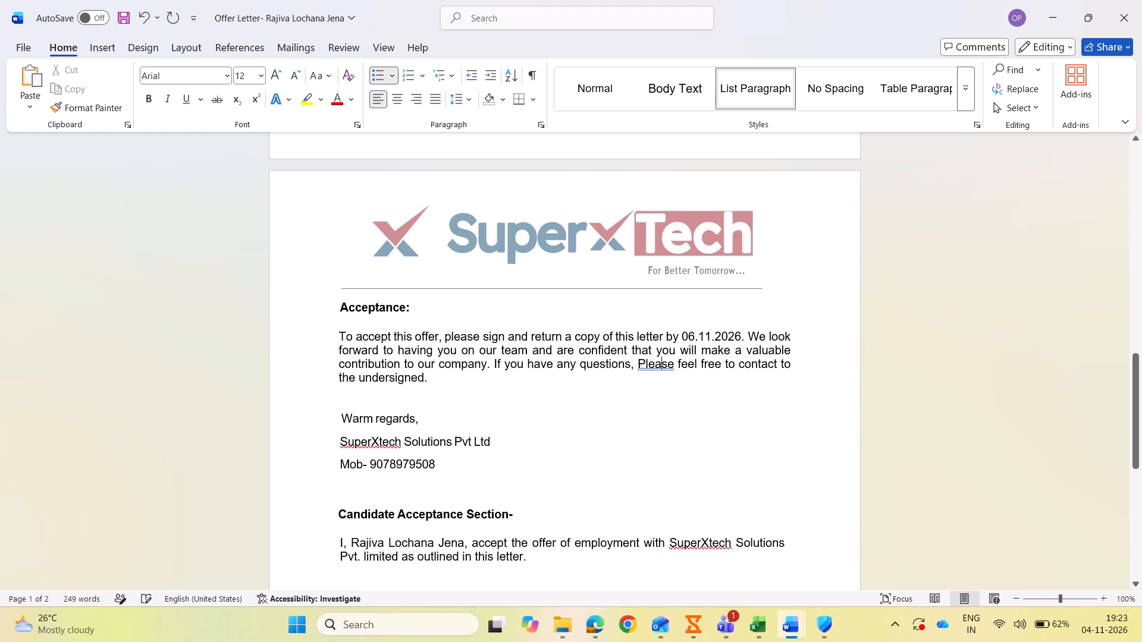
pyautogui.rightClick(658, 367)
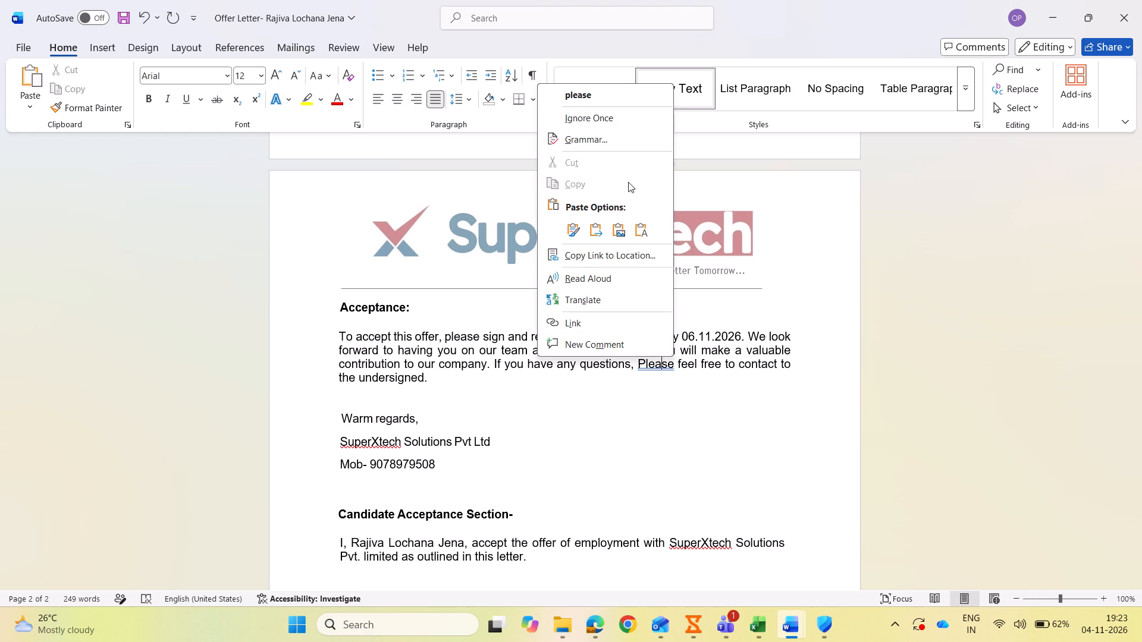
pyautogui.click(628, 100)
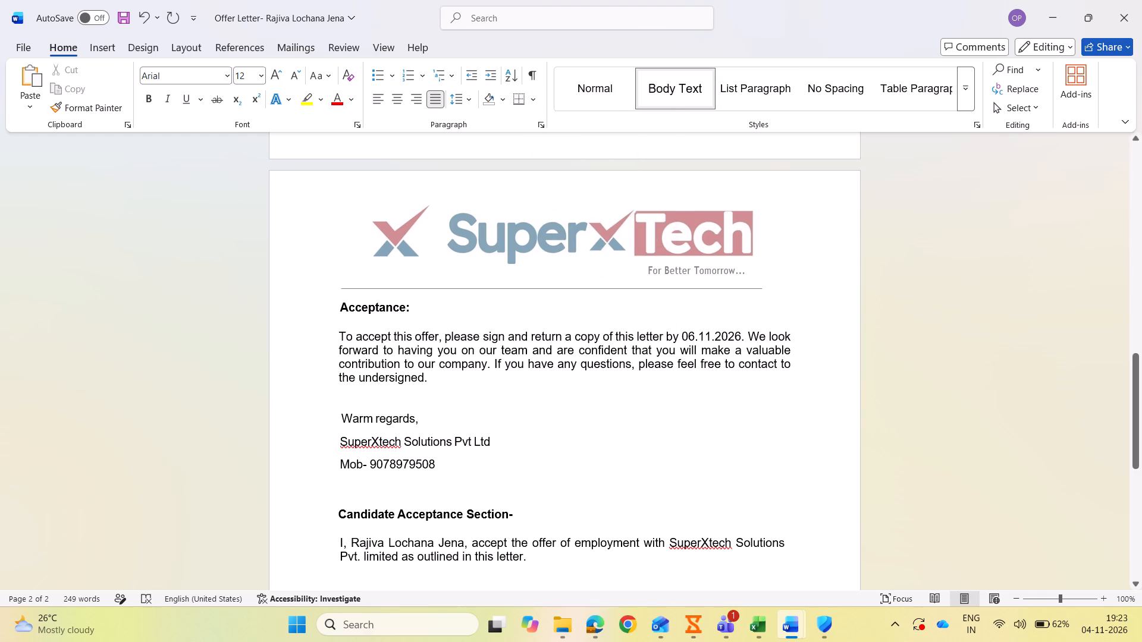
# Review the offer letter's position details, compensation, work schedule, confidentiality, acceptance and signature sections across both pages.
pyautogui.scroll(2, 446, 394)
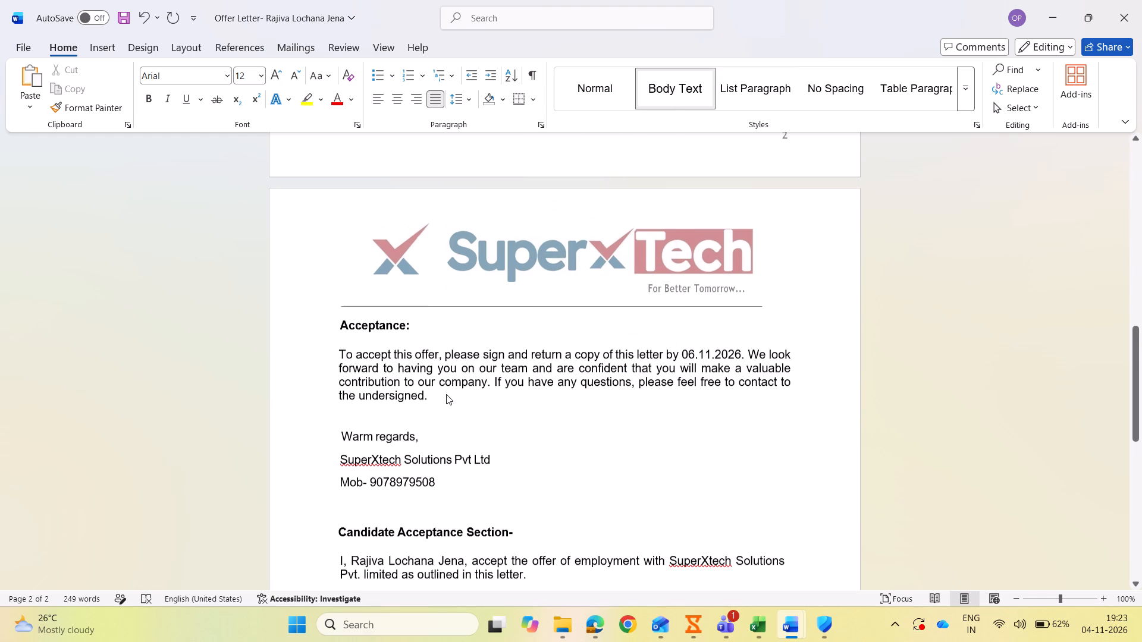
pyautogui.scroll(10, 446, 394)
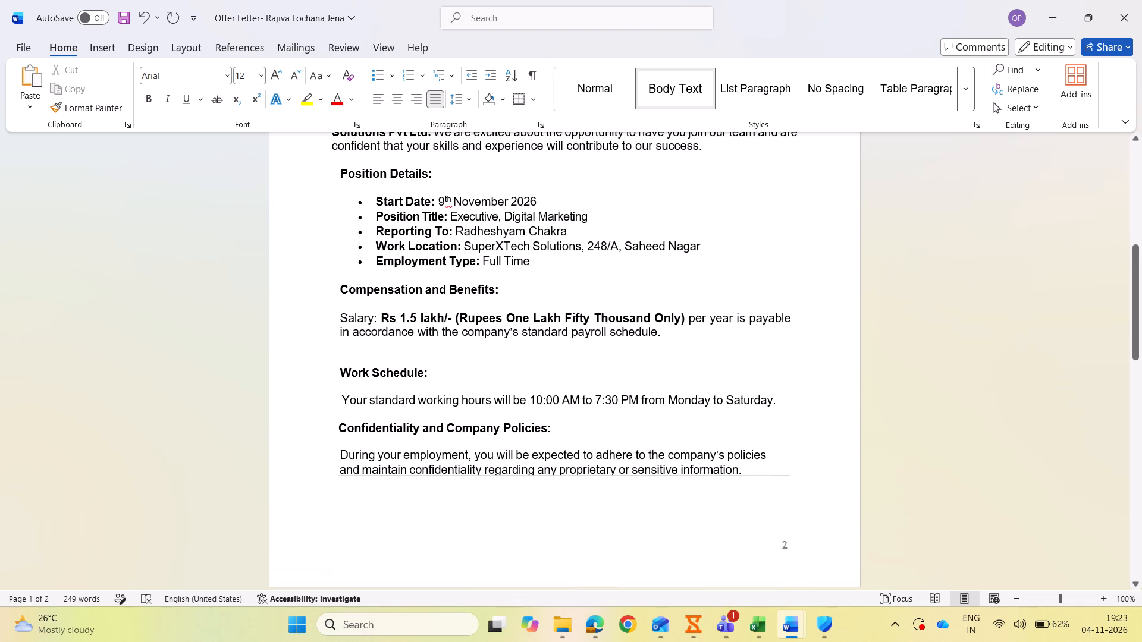
pyautogui.scroll(1, 446, 394)
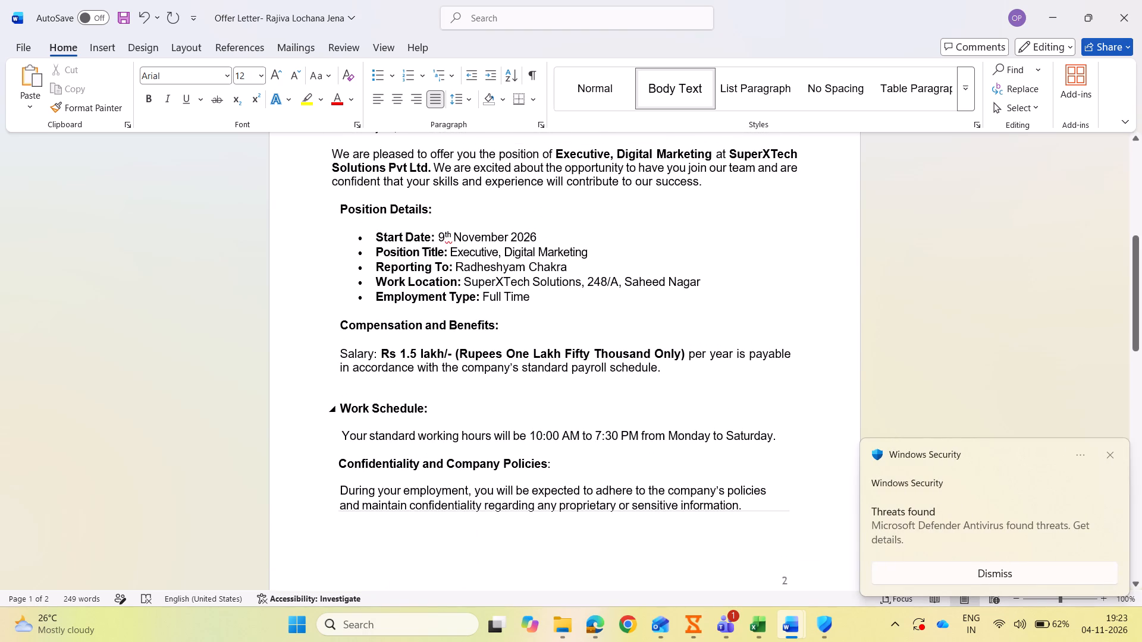
pyautogui.scroll(-19, 545, 438)
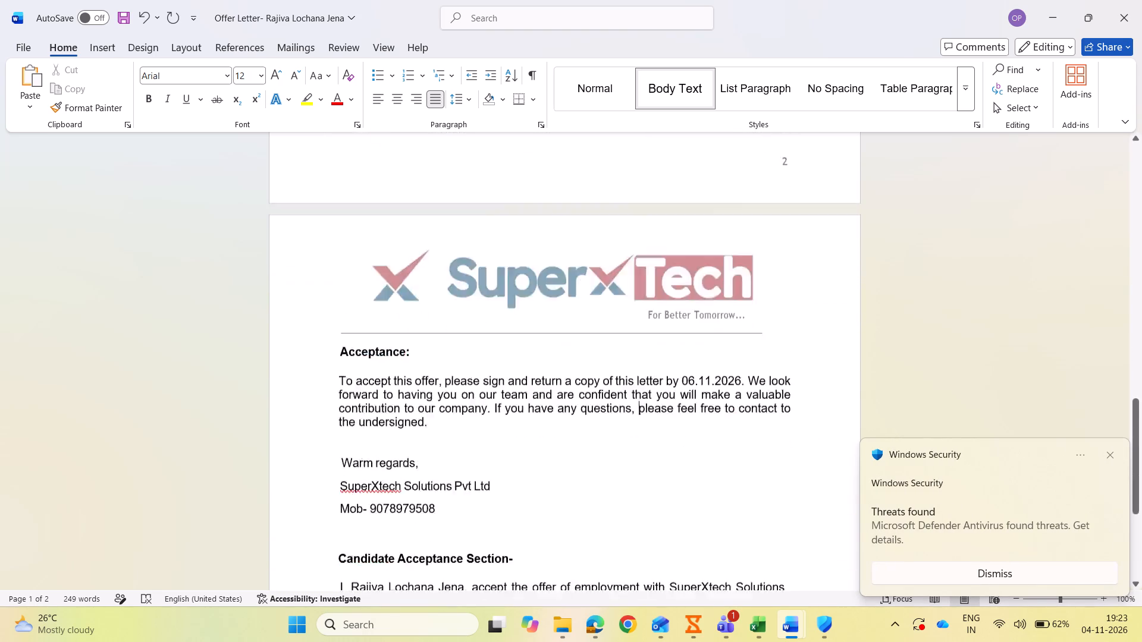
pyautogui.scroll(14, 539, 424)
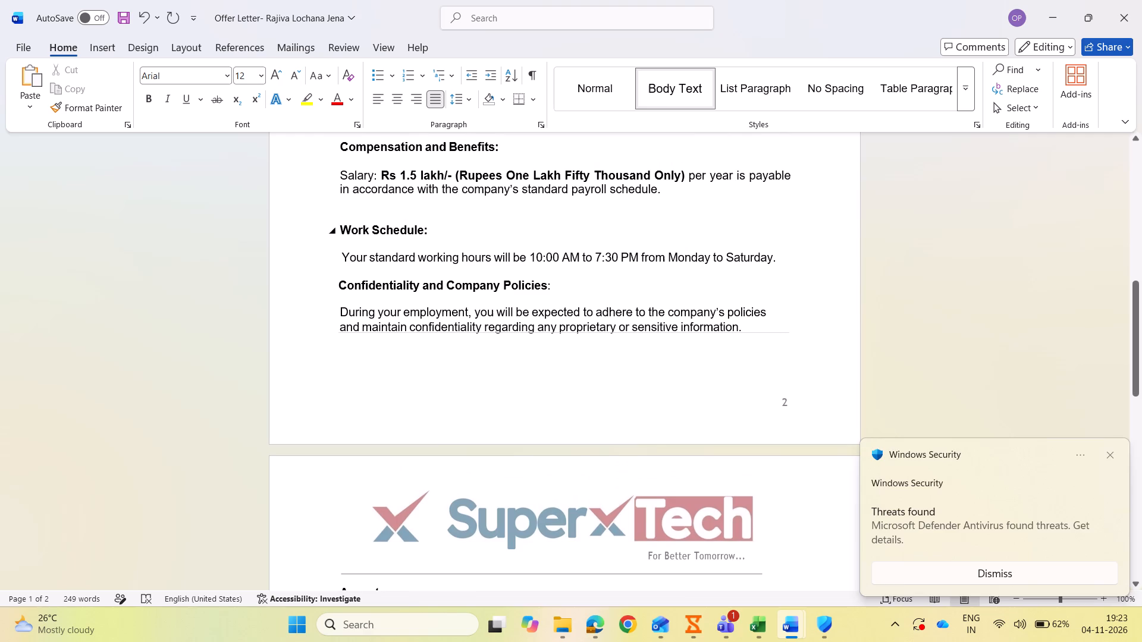
pyautogui.scroll(-19, 607, 464)
pyautogui.scroll(-2, 613, 436)
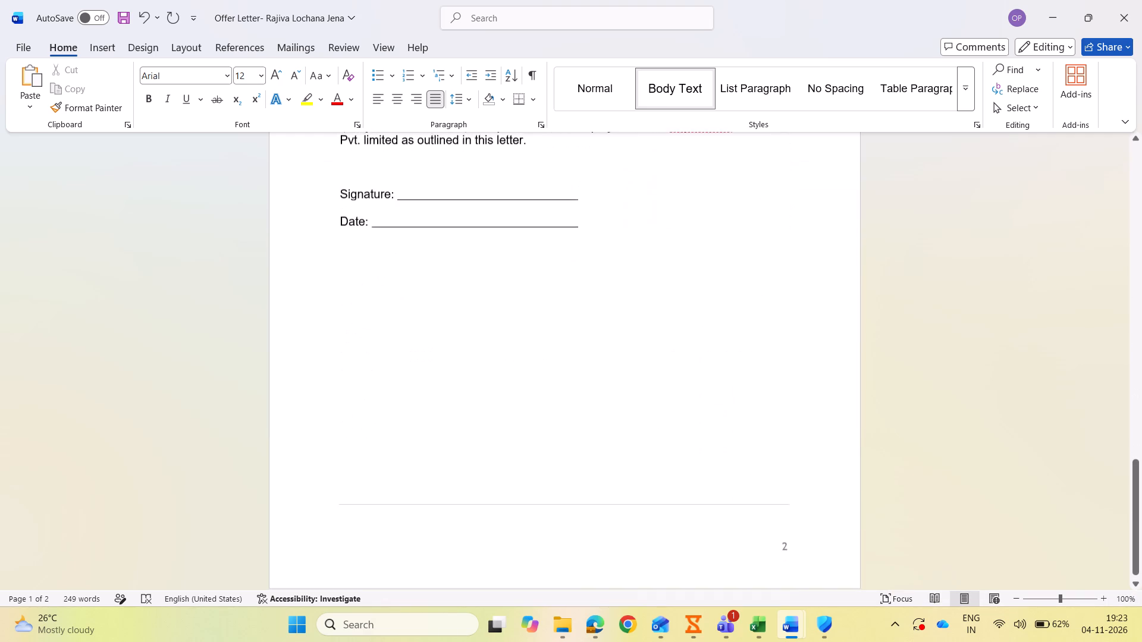
pyautogui.scroll(-7, 613, 436)
pyautogui.scroll(9, 610, 418)
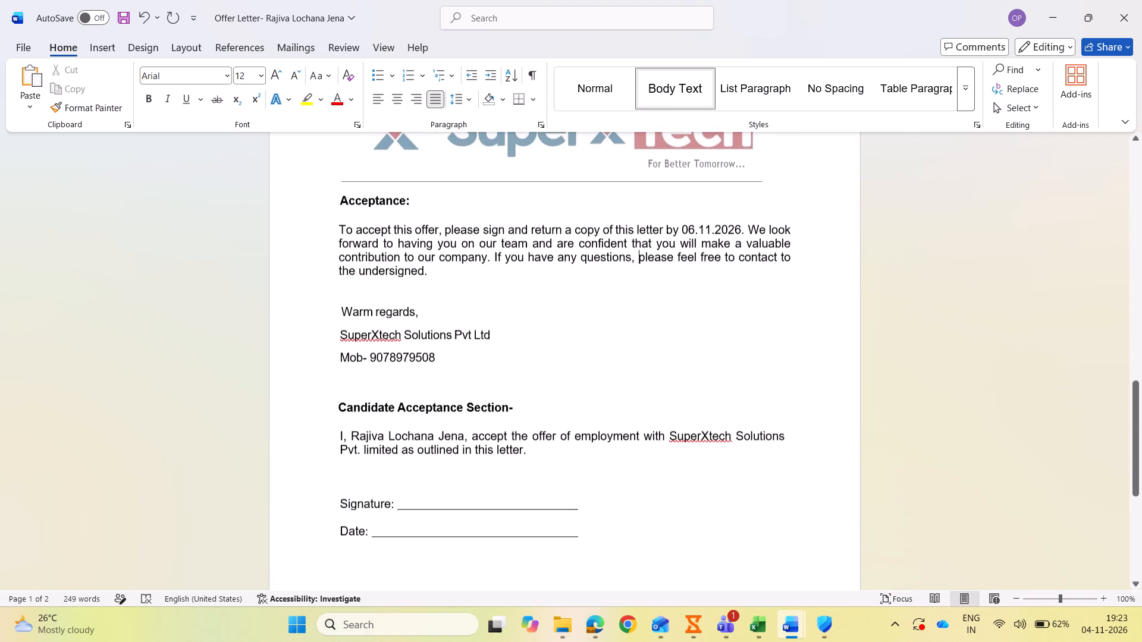
pyautogui.scroll(3, 626, 449)
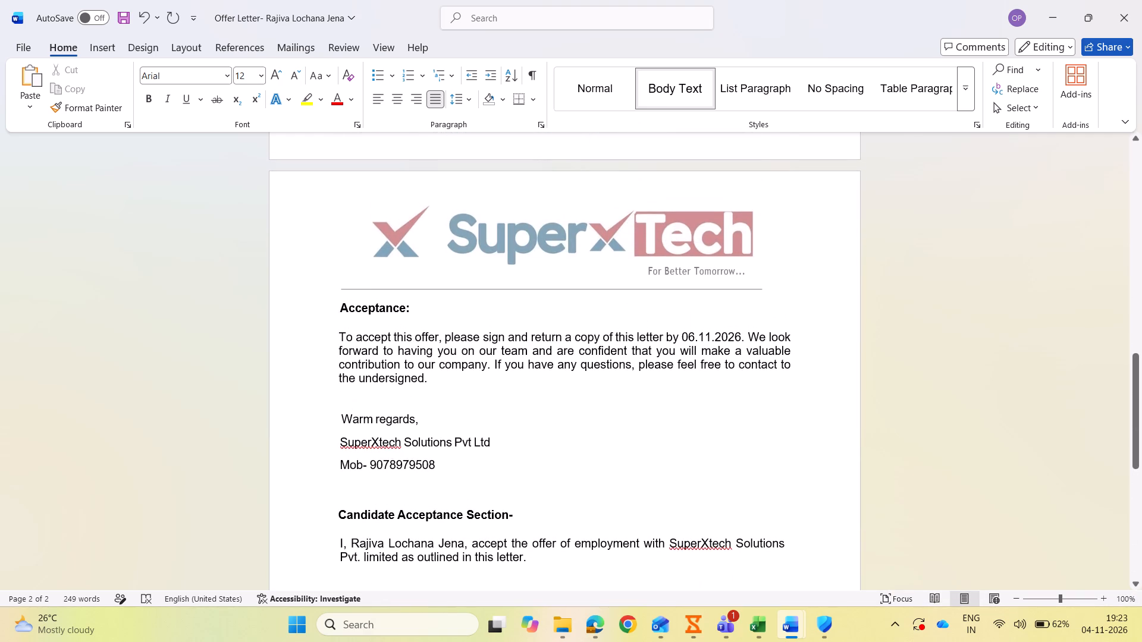
pyautogui.scroll(-8, 391, 518)
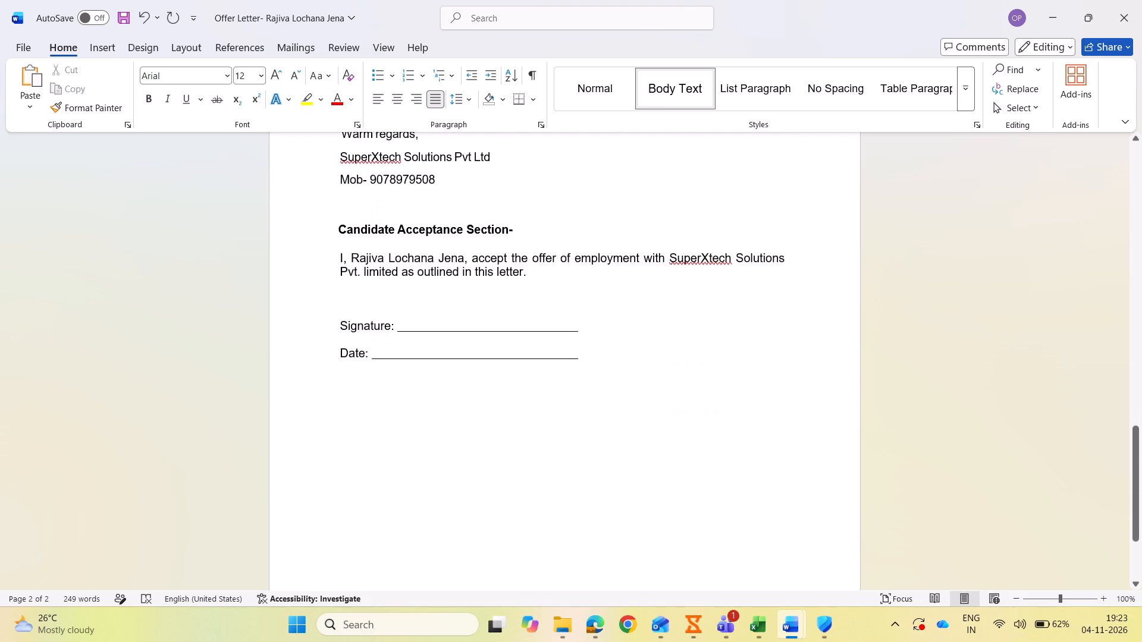
pyautogui.scroll(-8, 401, 496)
pyautogui.scroll(20, 401, 490)
pyautogui.scroll(7, 401, 490)
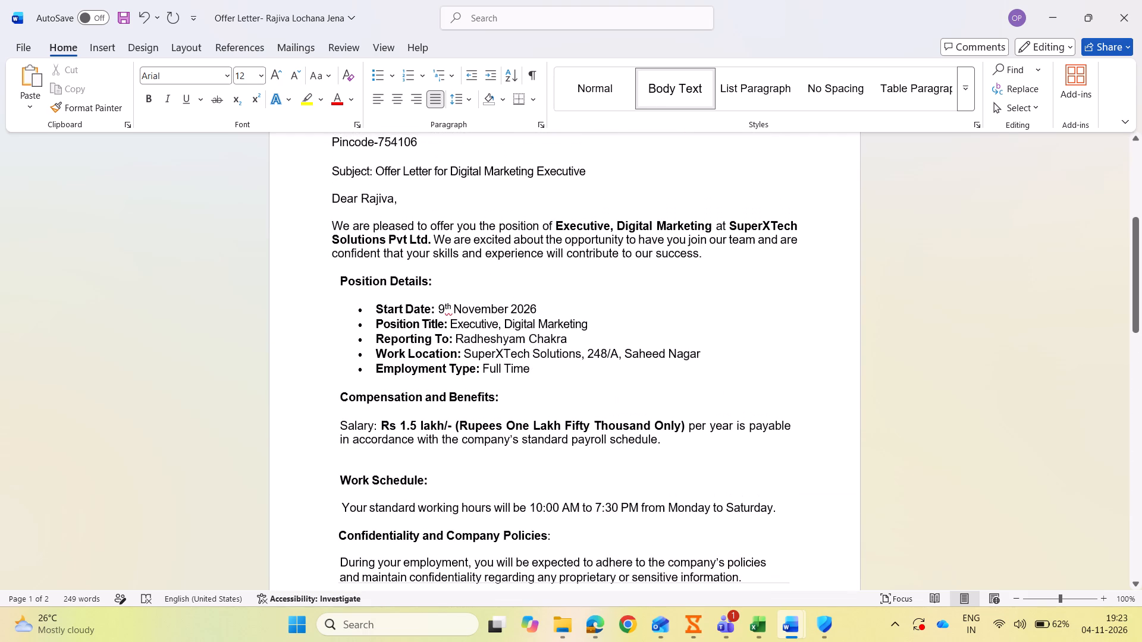
# Switch to the reference appointment letter PDF in Edge and review its first page, from the reference number and opening paragraph through the Travel clause.
pyautogui.hotkey('alt', 'Tab')
pyautogui.hotkey('alt', 'Tab')
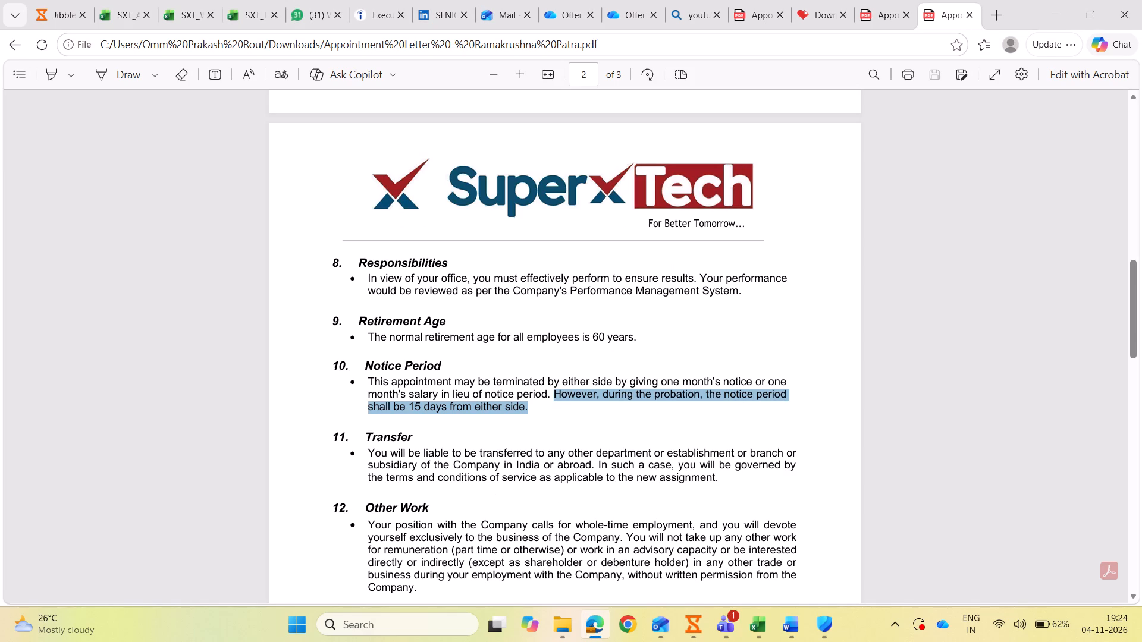
pyautogui.click(549, 348)
pyautogui.scroll(20, 439, 392)
pyautogui.scroll(2, 439, 392)
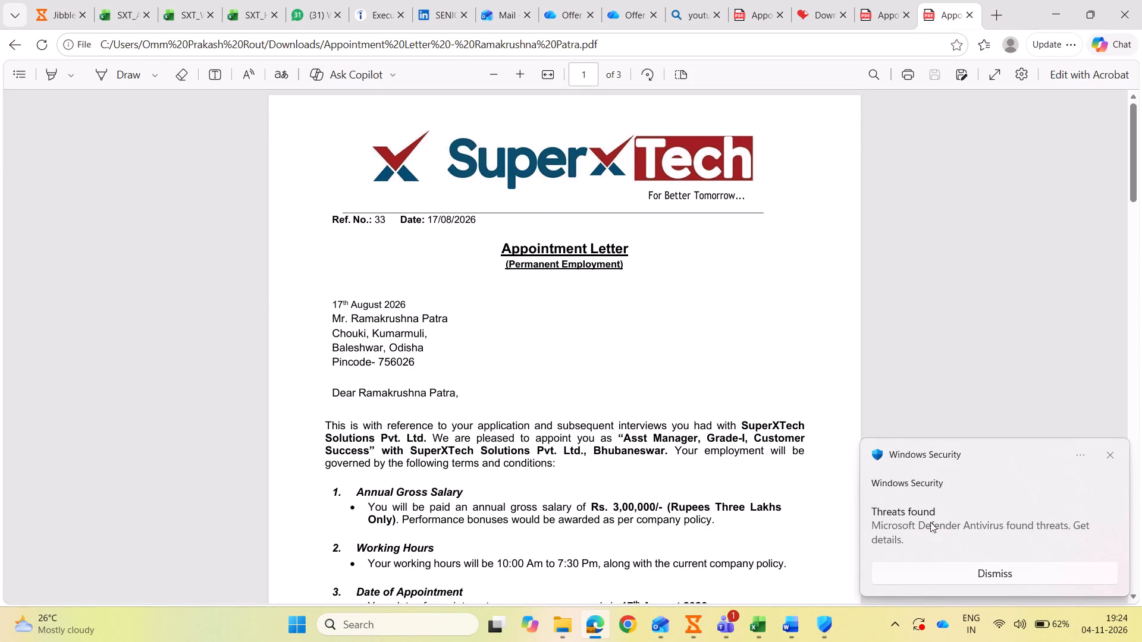
pyautogui.click(1047, 574)
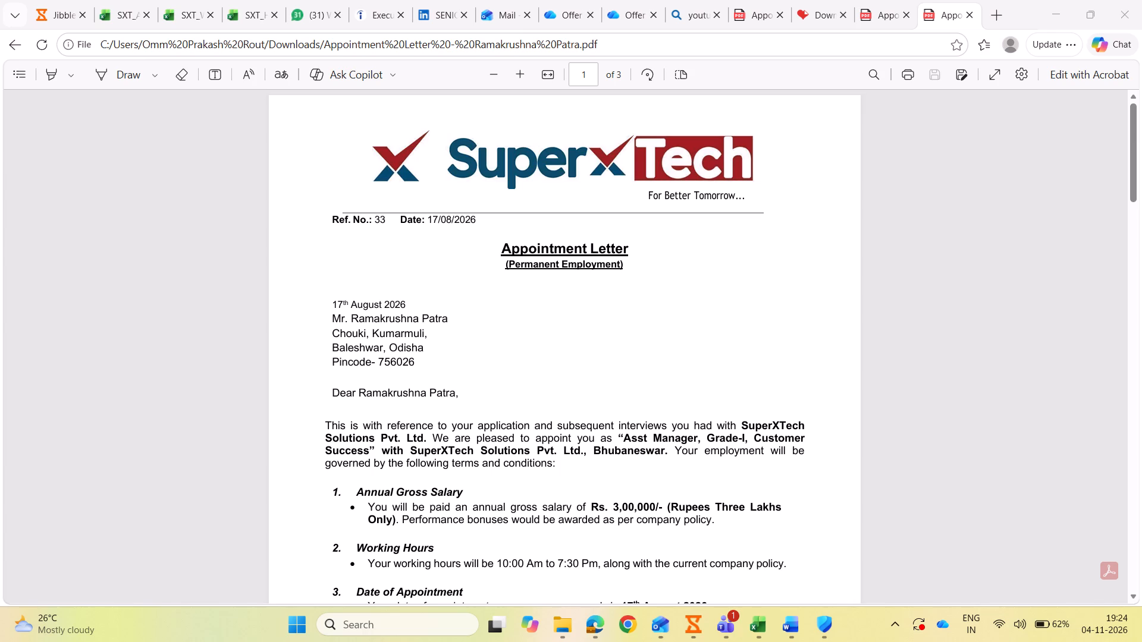
pyautogui.scroll(-6, 495, 487)
pyautogui.scroll(2, 490, 474)
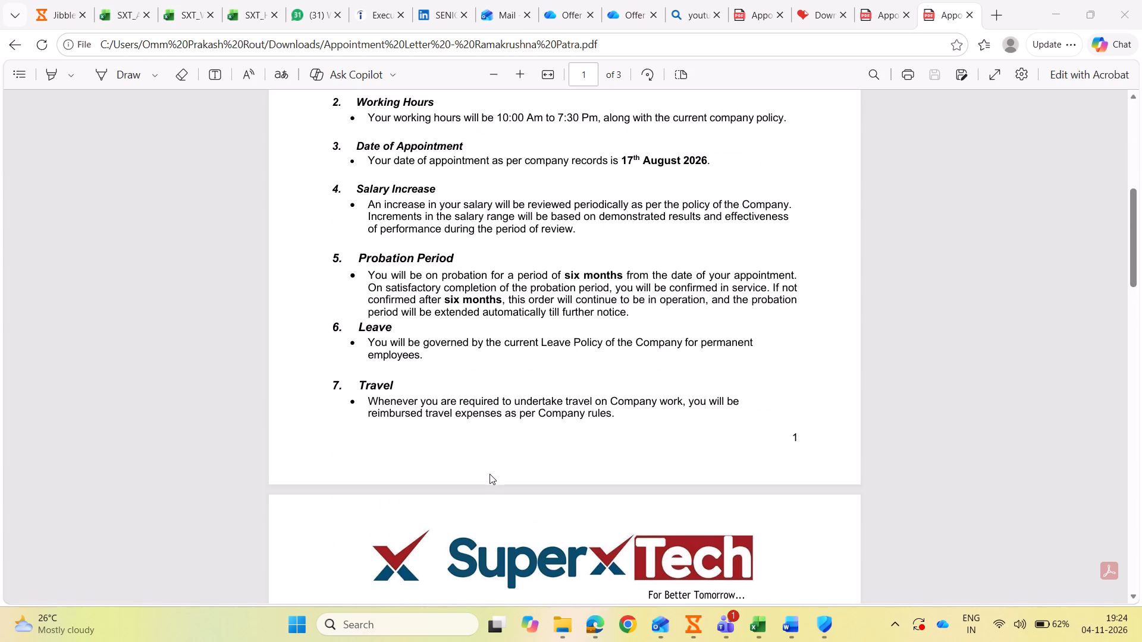
pyautogui.scroll(13, 490, 474)
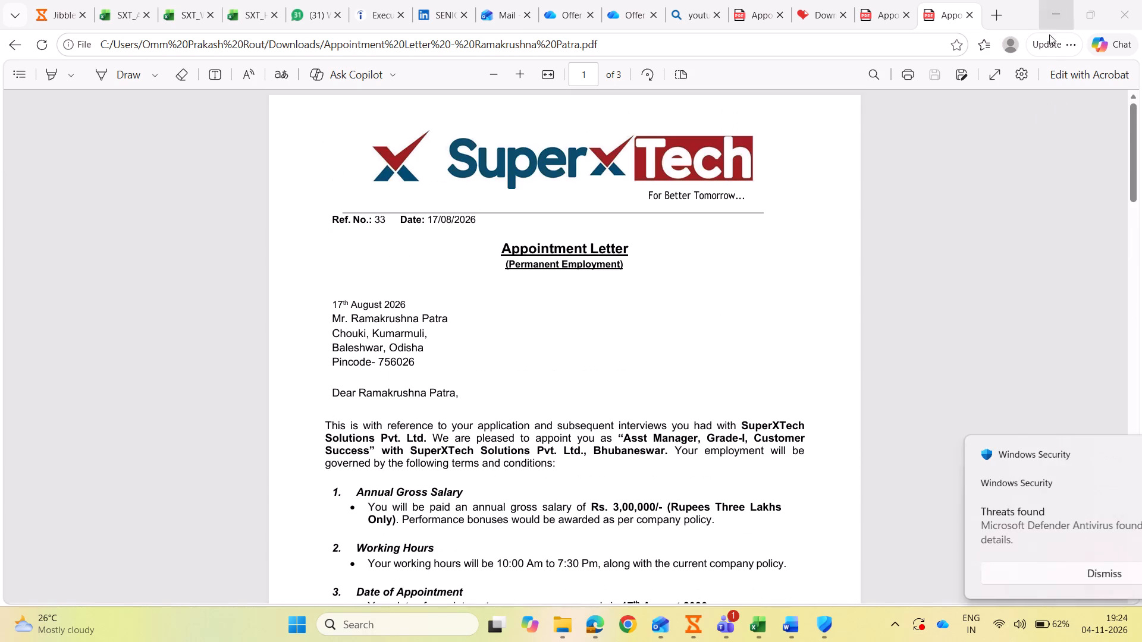
pyautogui.click(1056, 48)
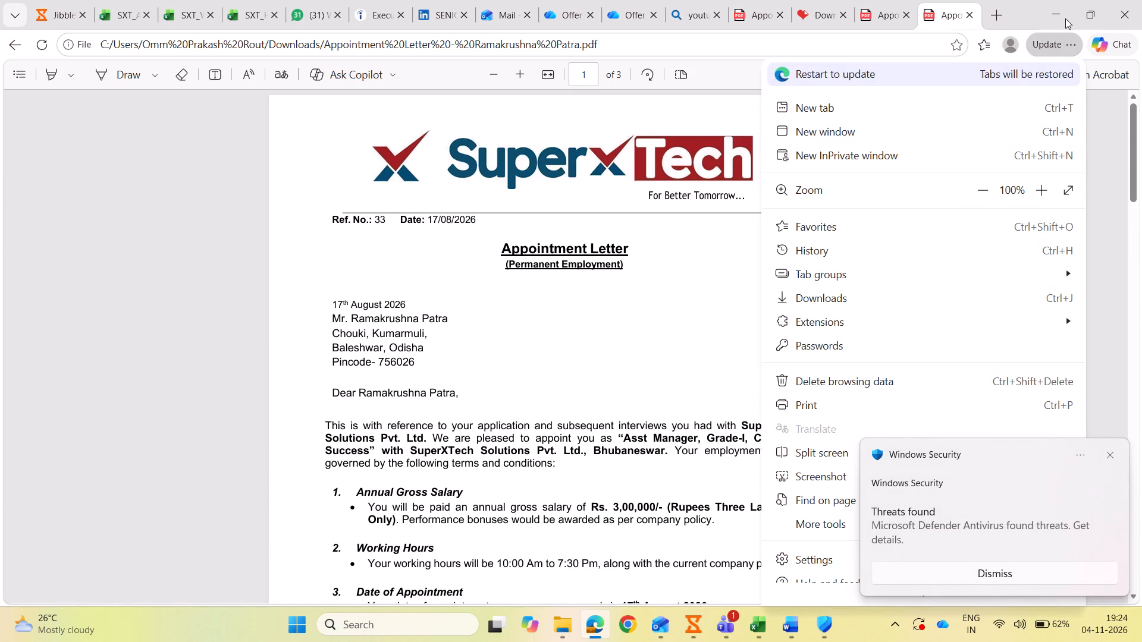
pyautogui.click(1026, 12)
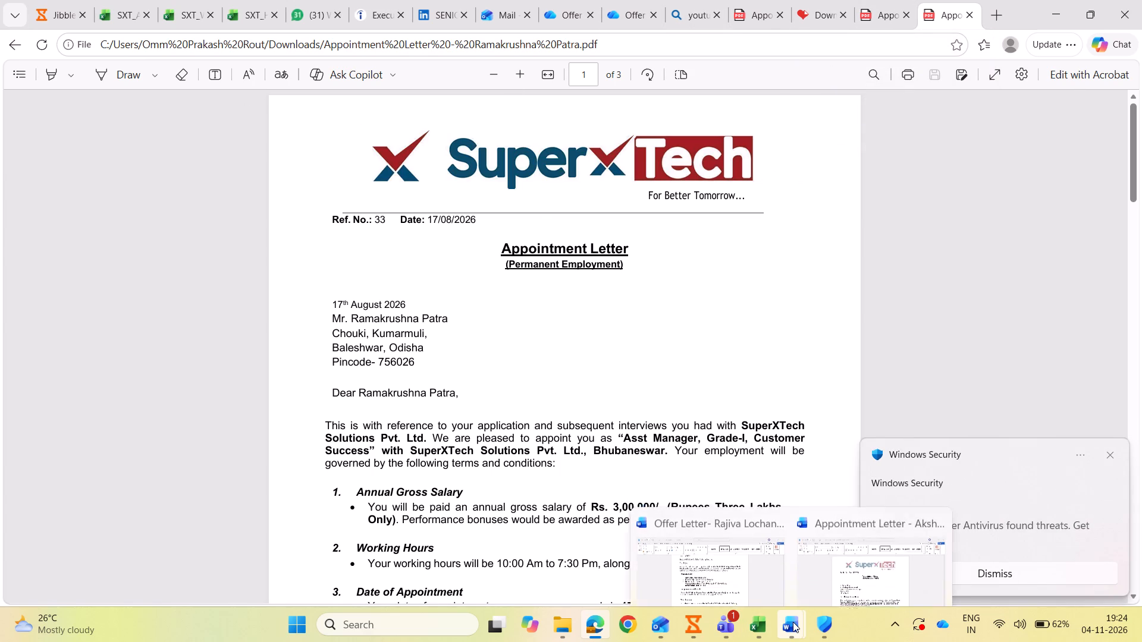
# Return to the Digital Marketing offer letter in Word and bring up the Save As locations for it.
pyautogui.click(733, 558)
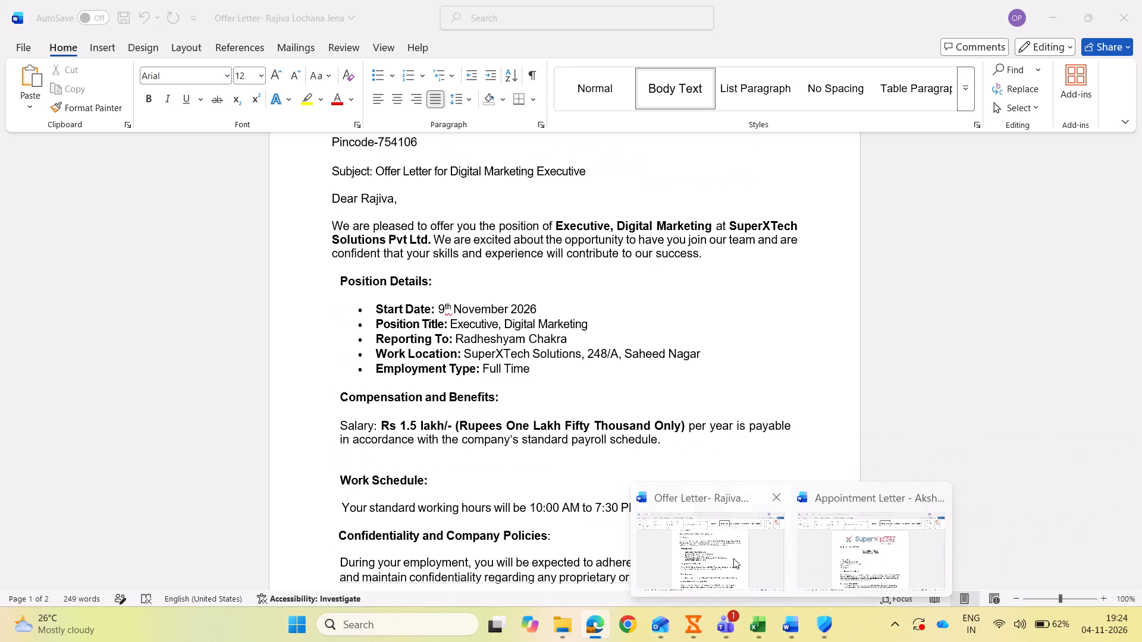
pyautogui.scroll(8, 648, 464)
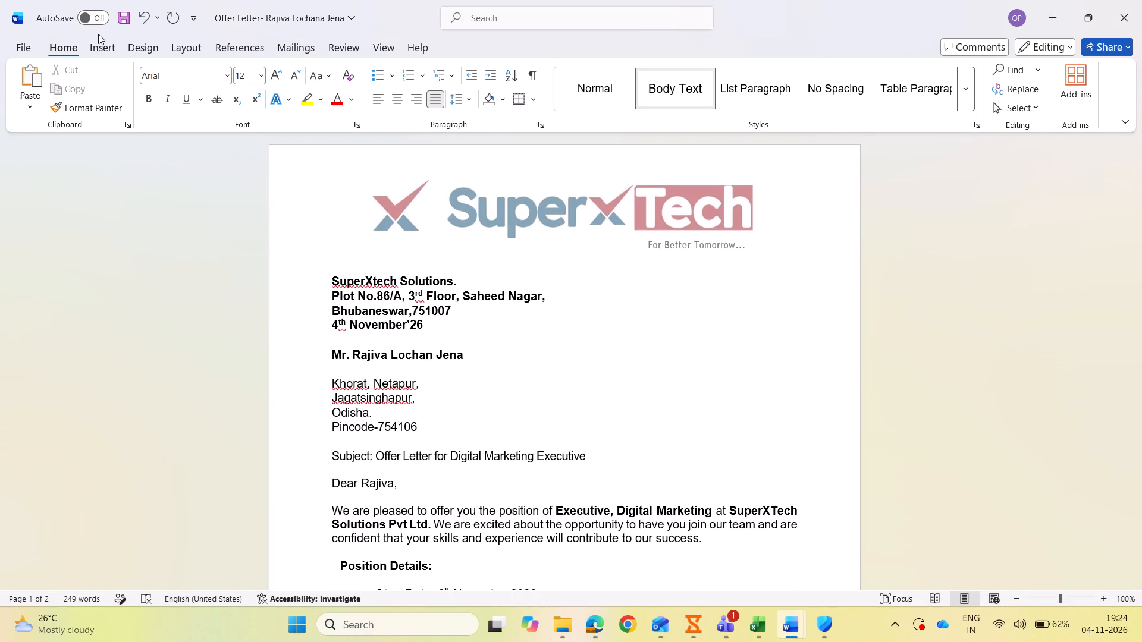
pyautogui.click(29, 46)
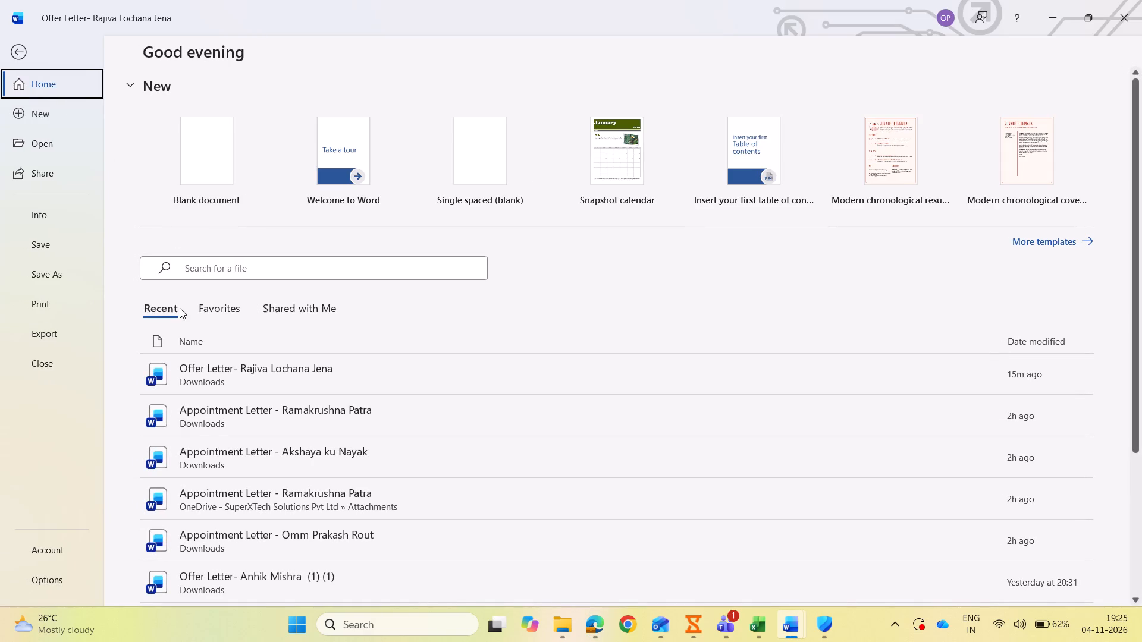
pyautogui.click(54, 268)
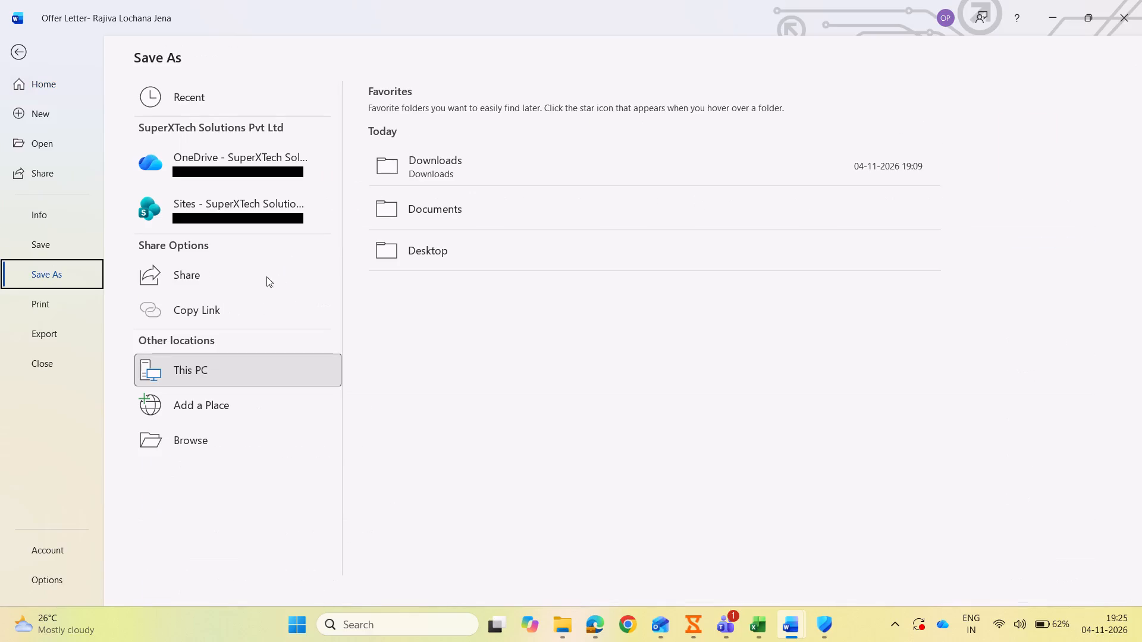
# Save the offer letter as a PDF in the Downloads folder, keeping its current file name and the Standard optimization.
pyautogui.click(516, 156)
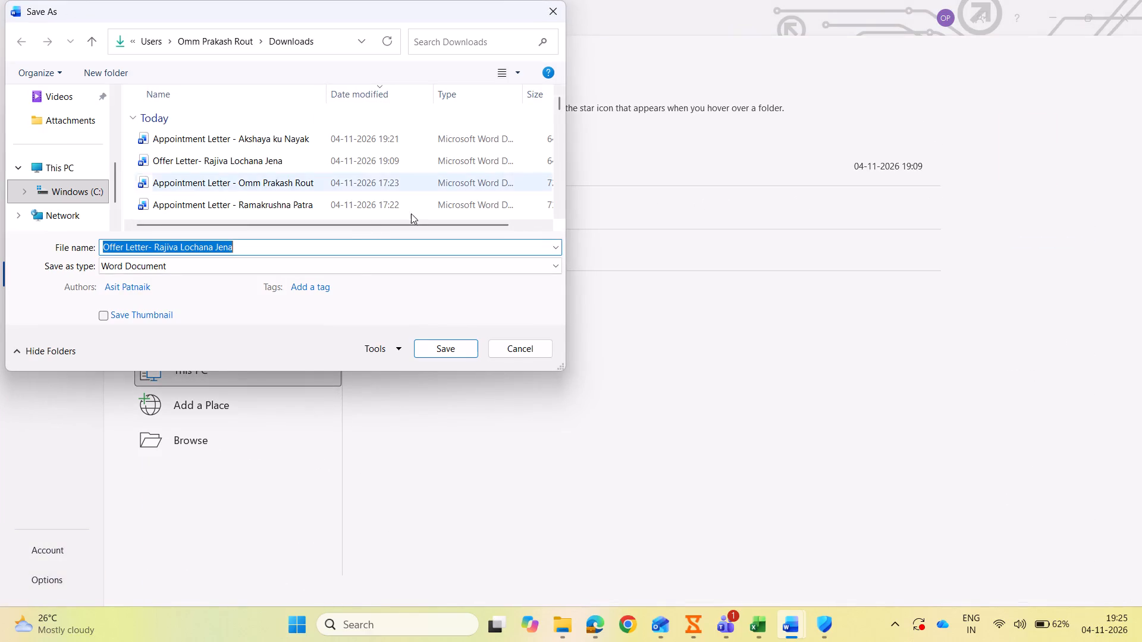
pyautogui.click(312, 265)
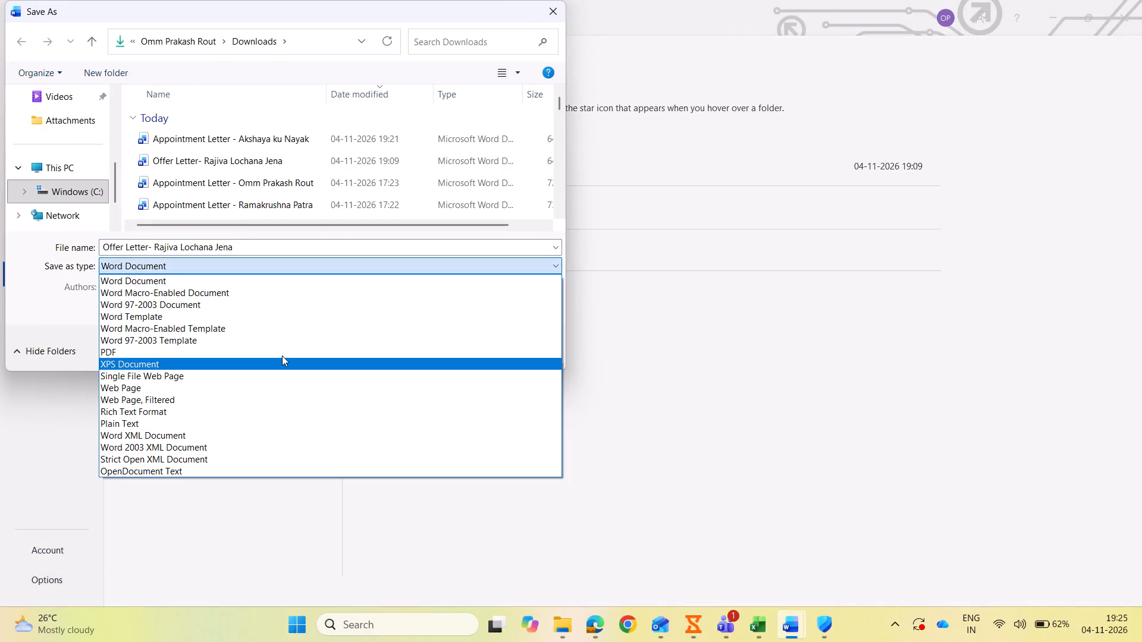
pyautogui.click(282, 355)
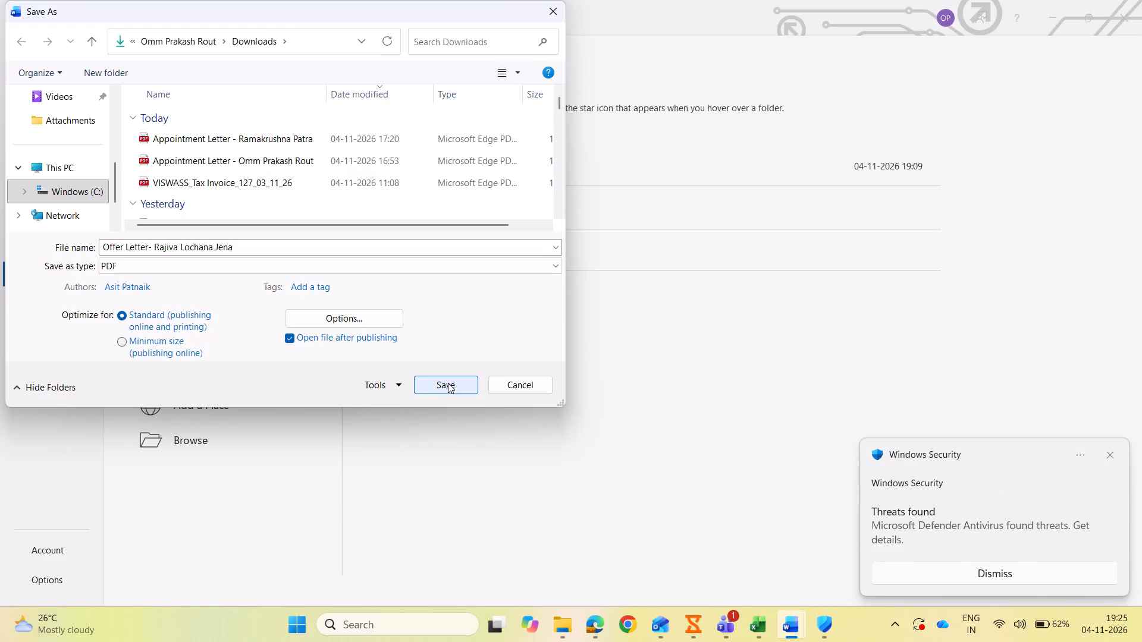
pyautogui.click(448, 383)
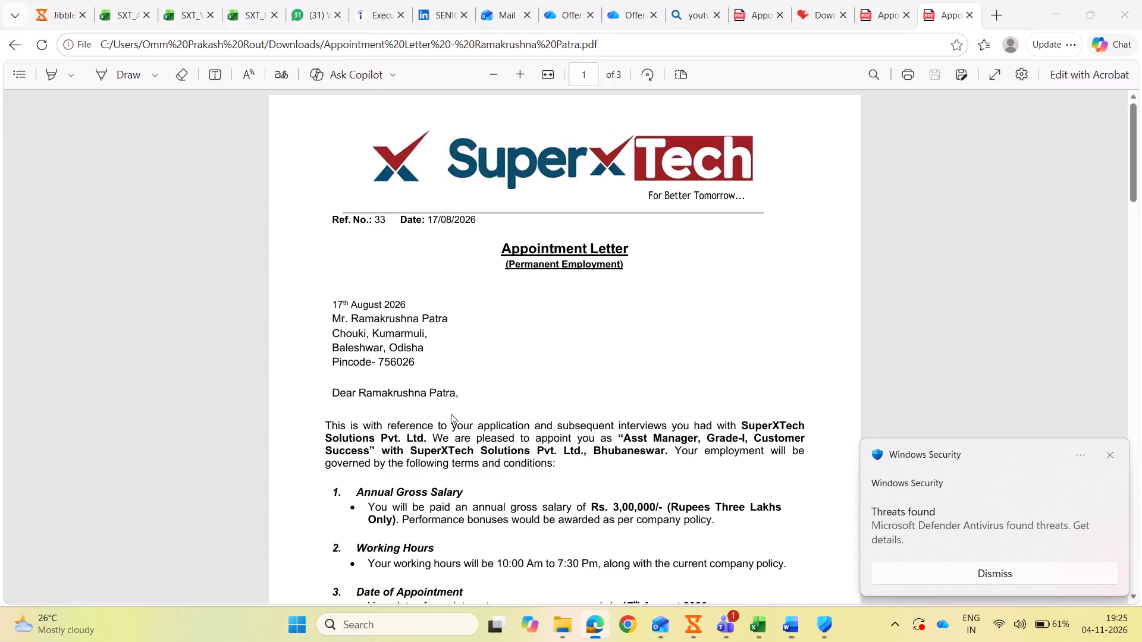
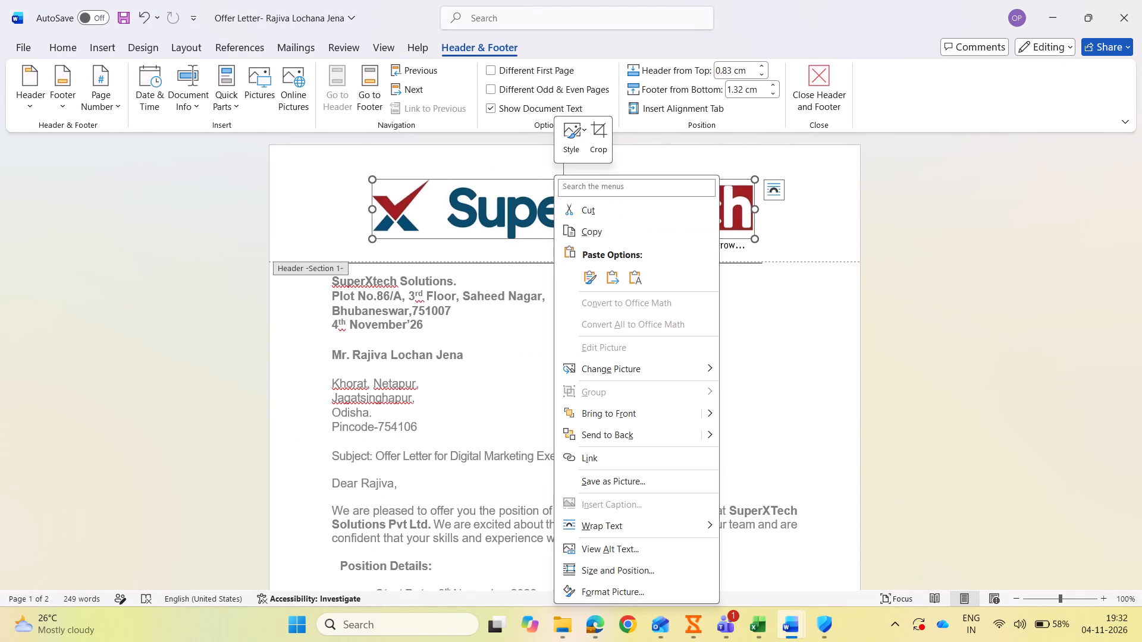
# Copy the SuperXTech logo picture from the offer letter's page header.
pyautogui.click(611, 238)
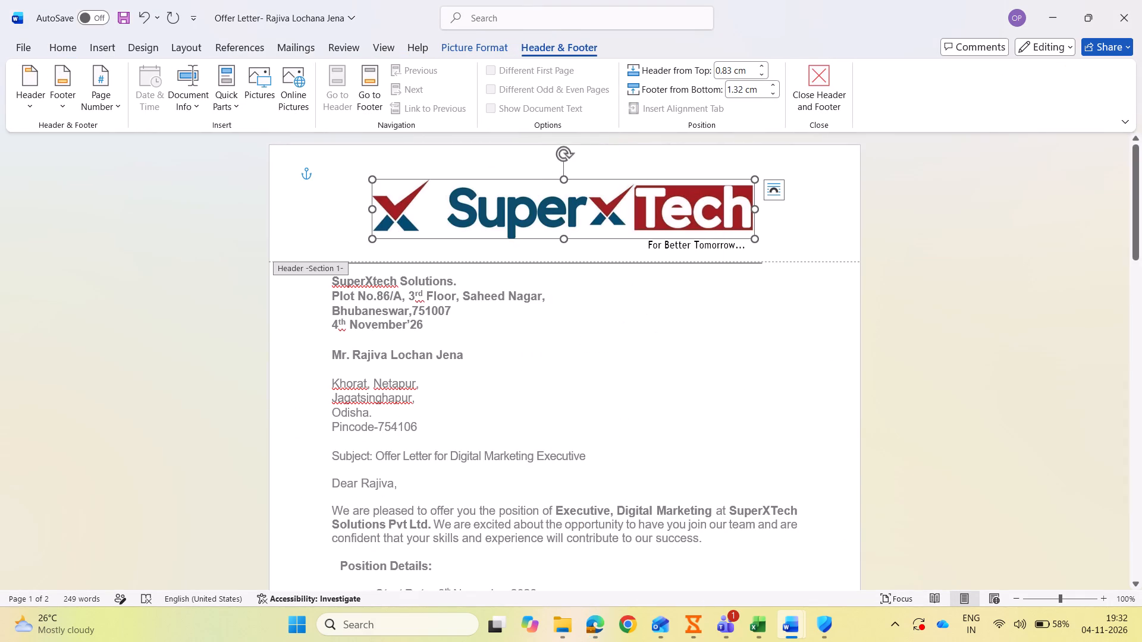
pyautogui.rightClick(603, 197)
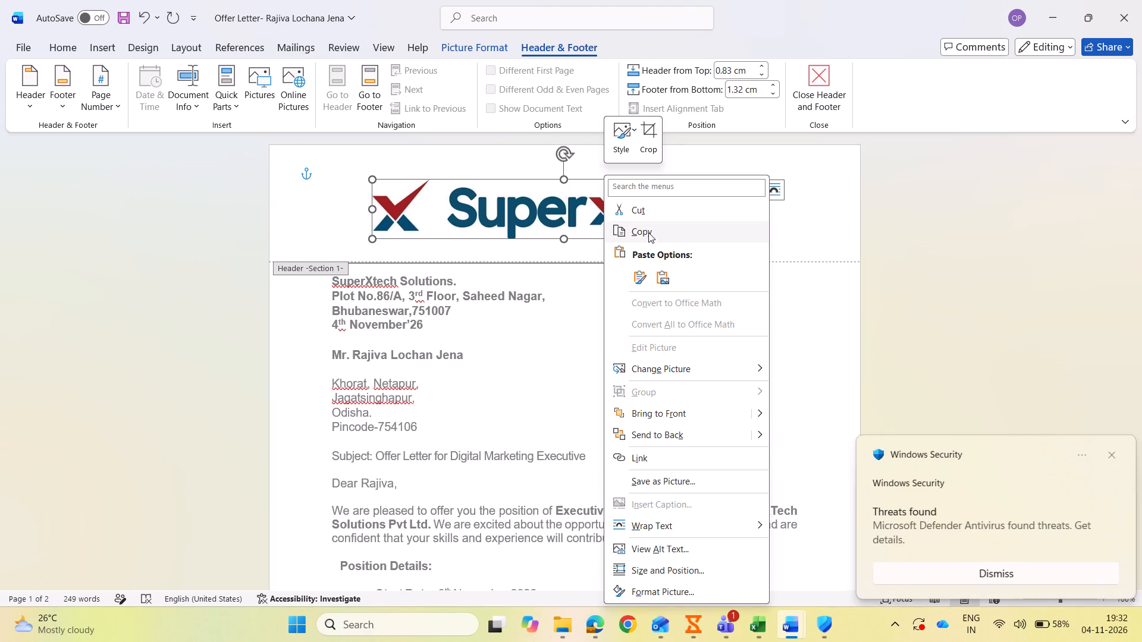
pyautogui.click(648, 232)
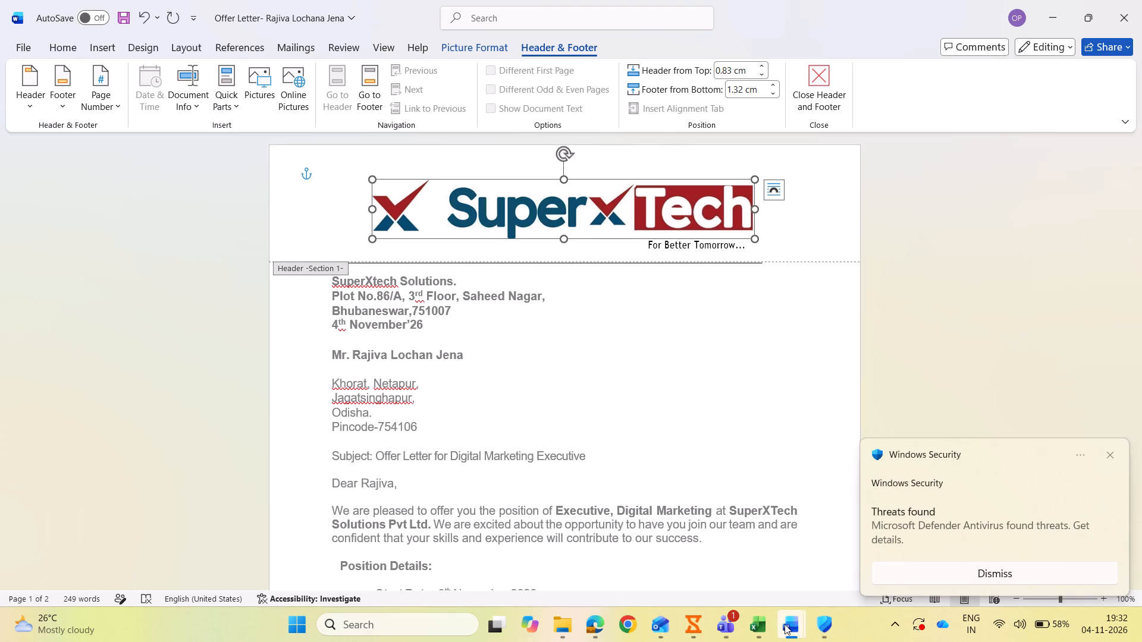
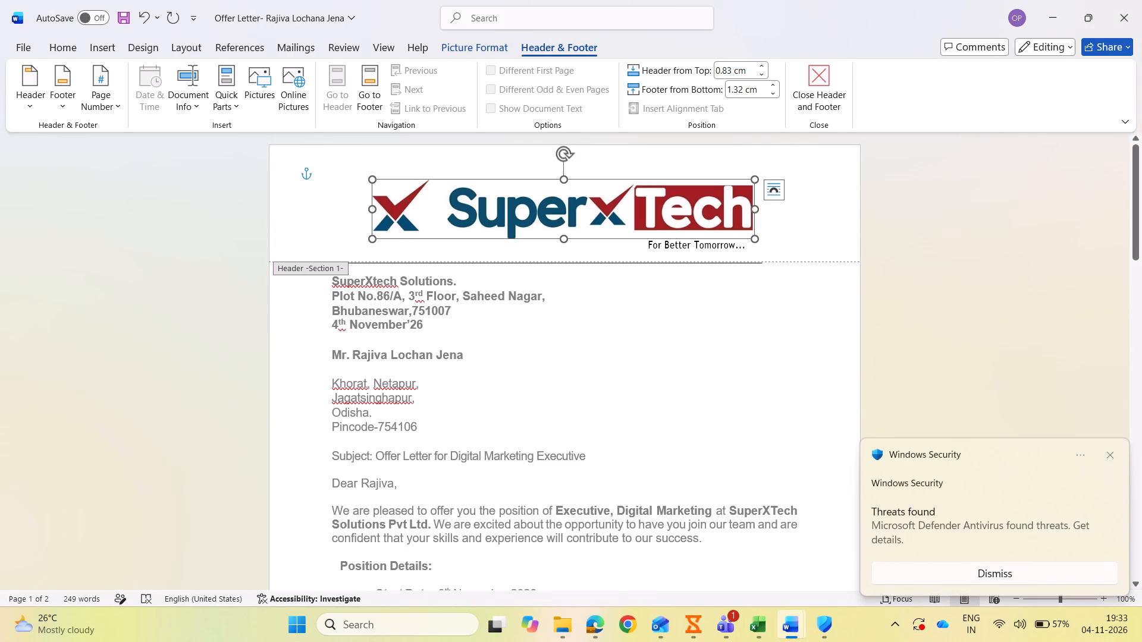
# Select the "For Better Tomorrow..." tagline text box beneath the logo in the offer letter's page header.
pyautogui.click(716, 246)
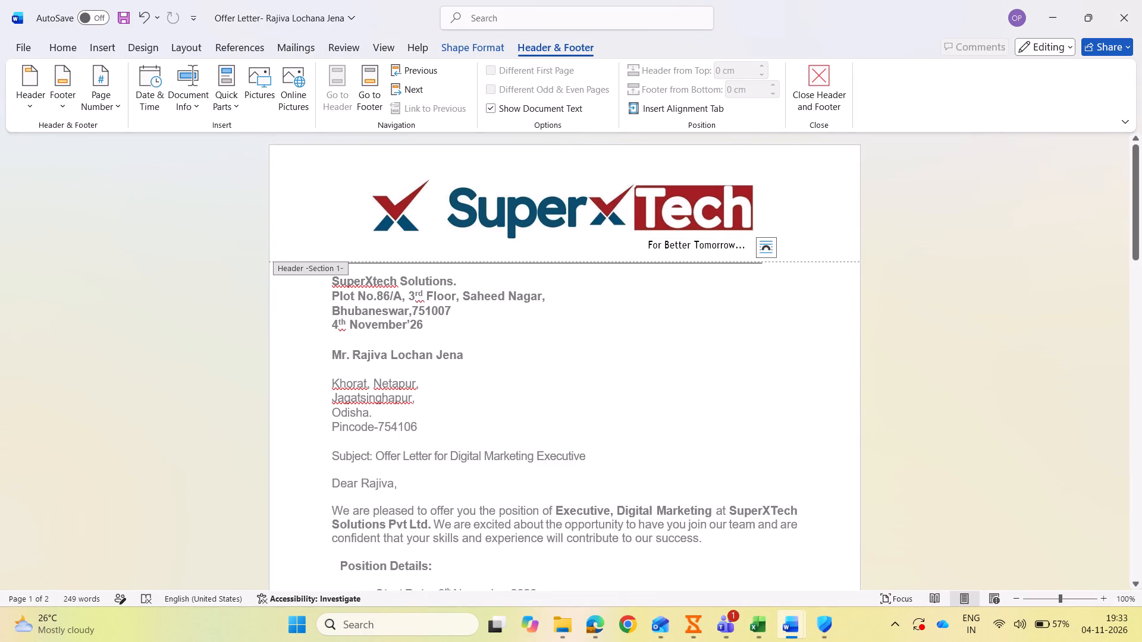